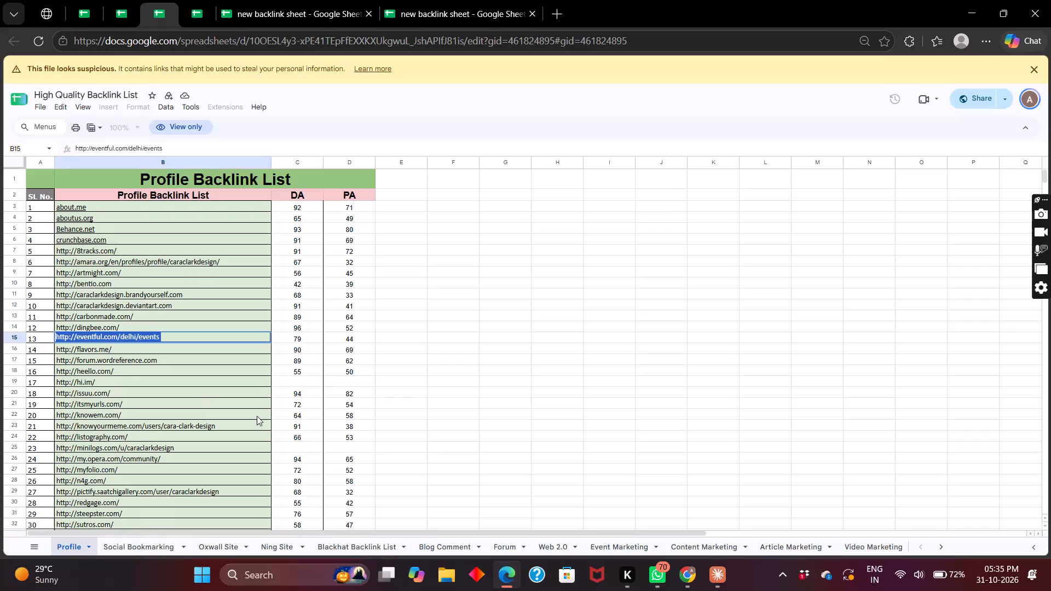
pyautogui.click(99, 349)
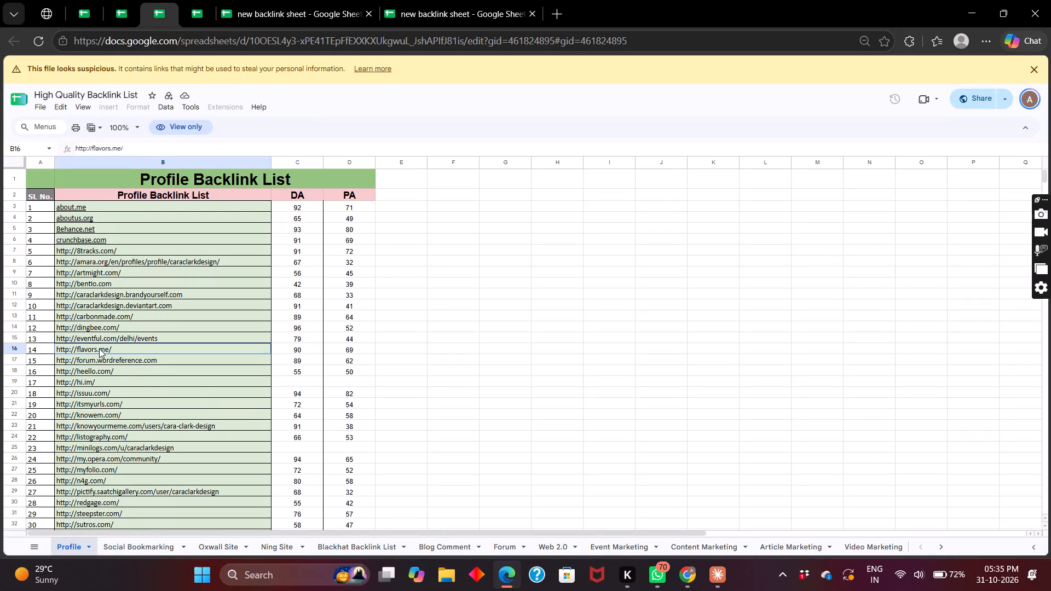
pyautogui.doubleClick(99, 349)
pyautogui.doubleClick(99, 349)
pyautogui.doubleClick(99, 349)
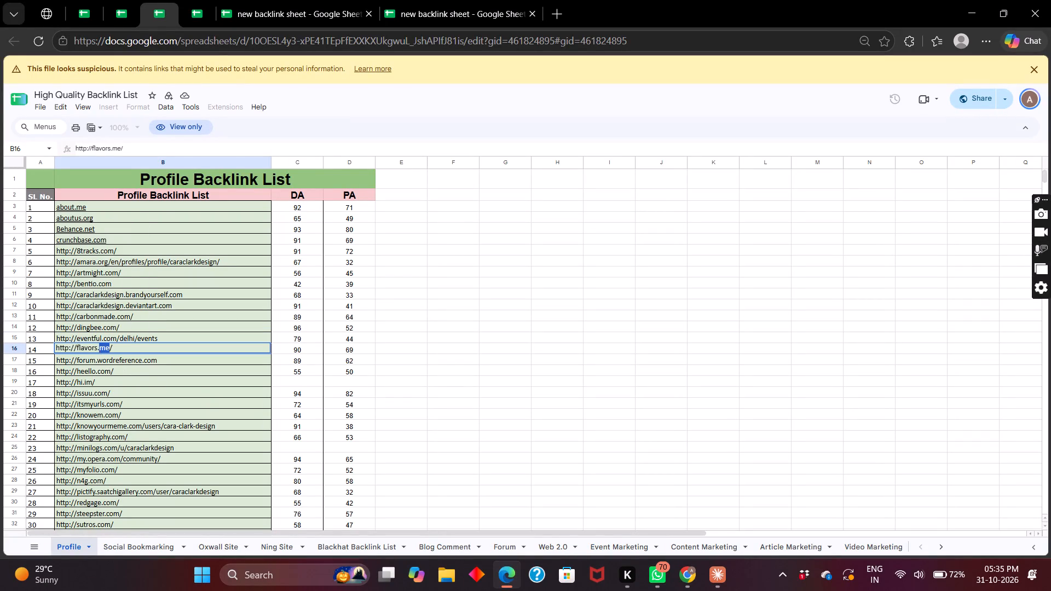
pyautogui.hotkey('ctrl', 'c')
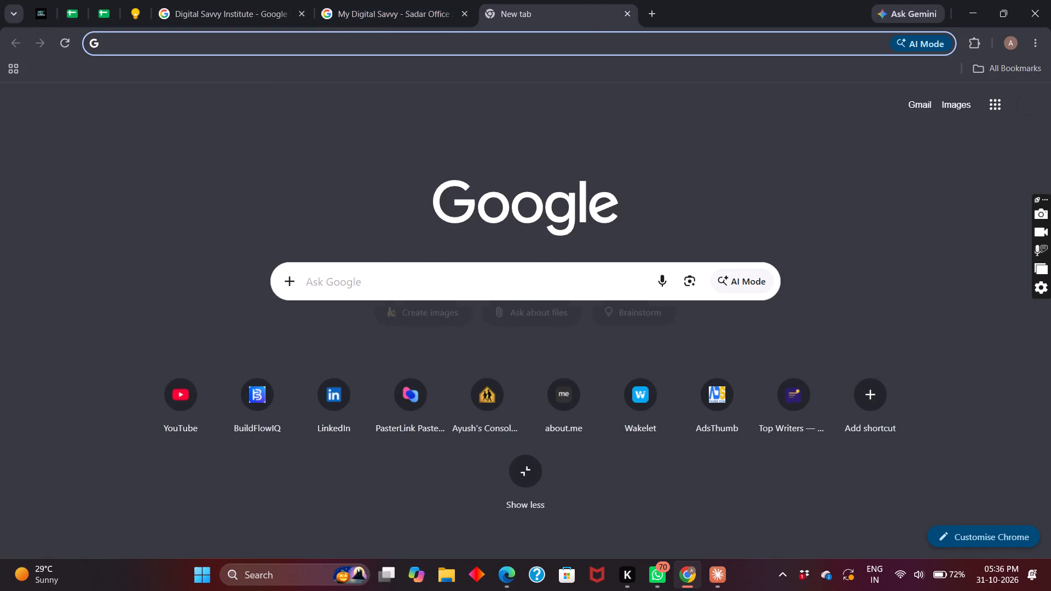
pyautogui.hotkey('ctrl', 'v')
pyautogui.press('Return')
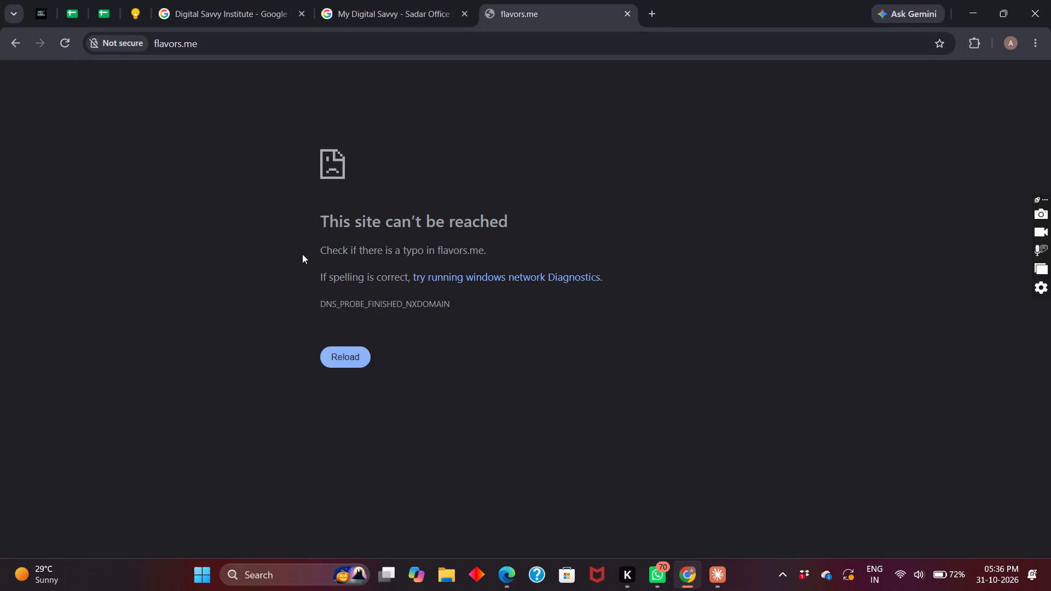
# Clear the flavors.me address from the browser's address field.
pyautogui.doubleClick(209, 48)
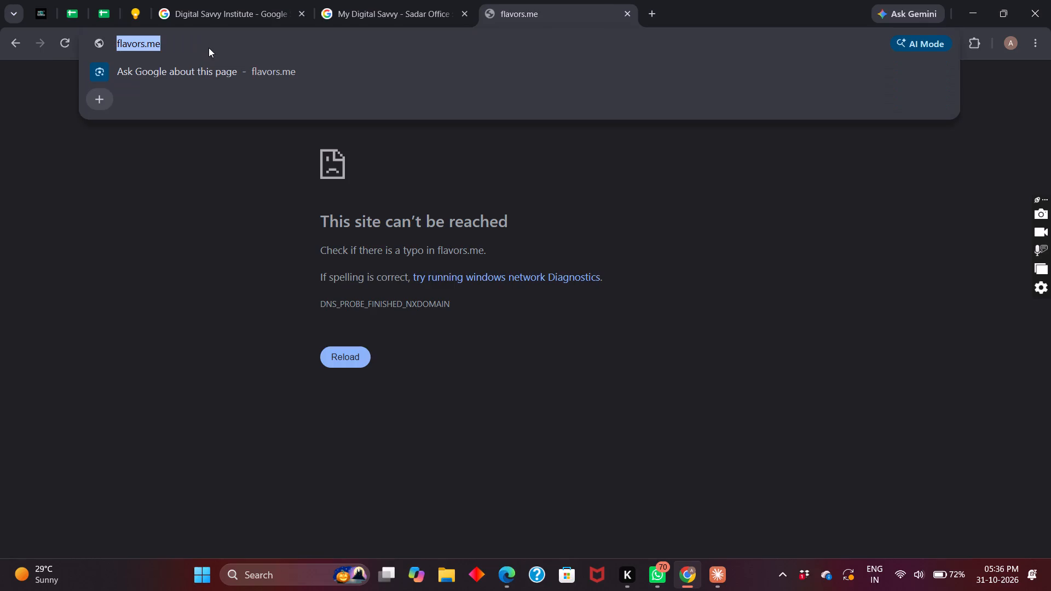
pyautogui.press('BackSpace')
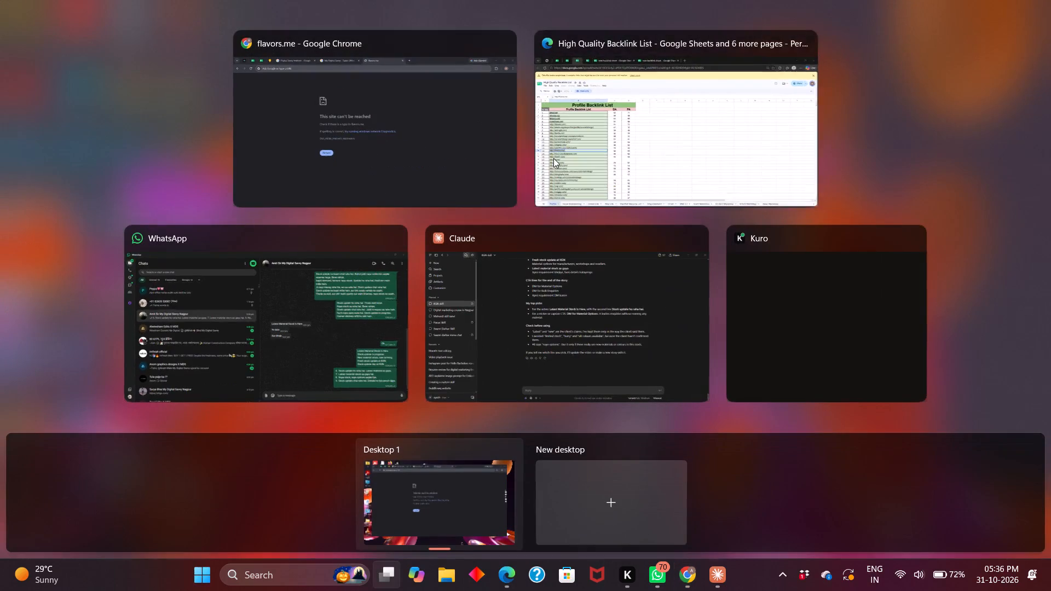
# Switch to the High Quality Backlink List in Edge, check the first four profile site links, and copy the crunchbase.com link.
pyautogui.click(553, 157)
pyautogui.scroll(5, 256, 317)
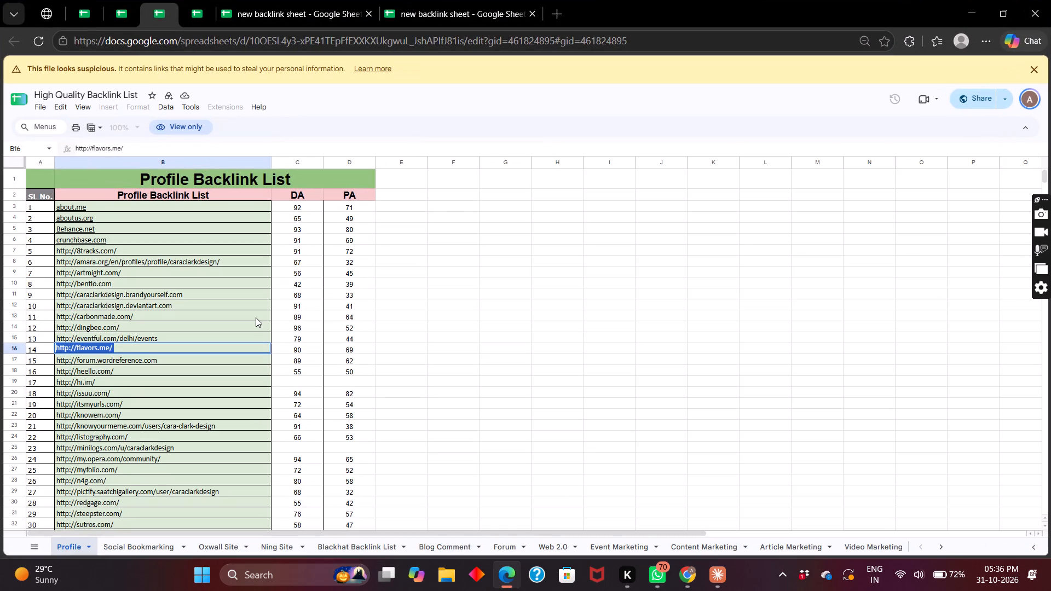
pyautogui.click(77, 234)
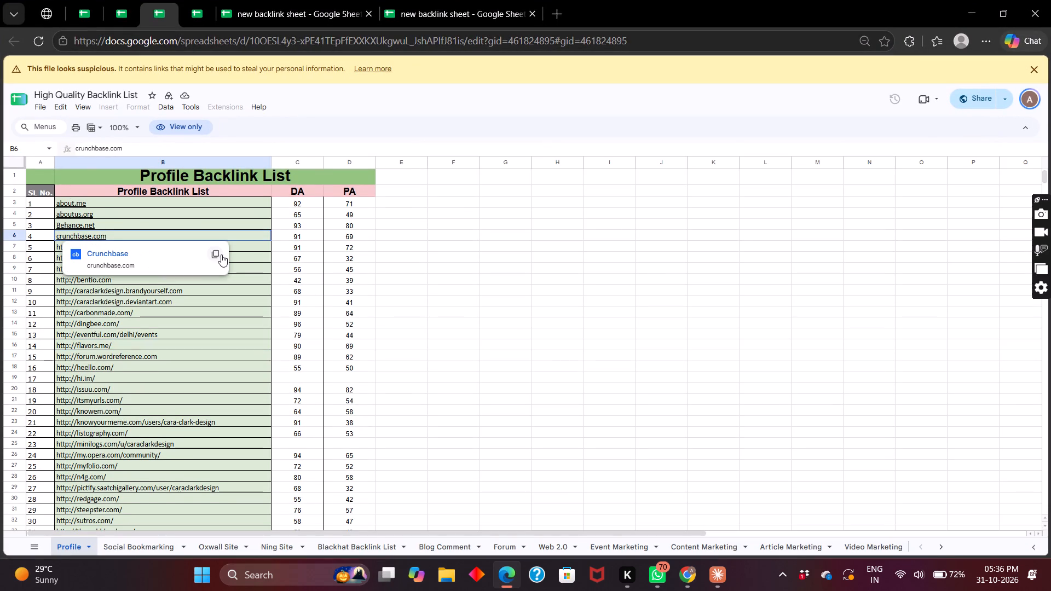
pyautogui.click(131, 221)
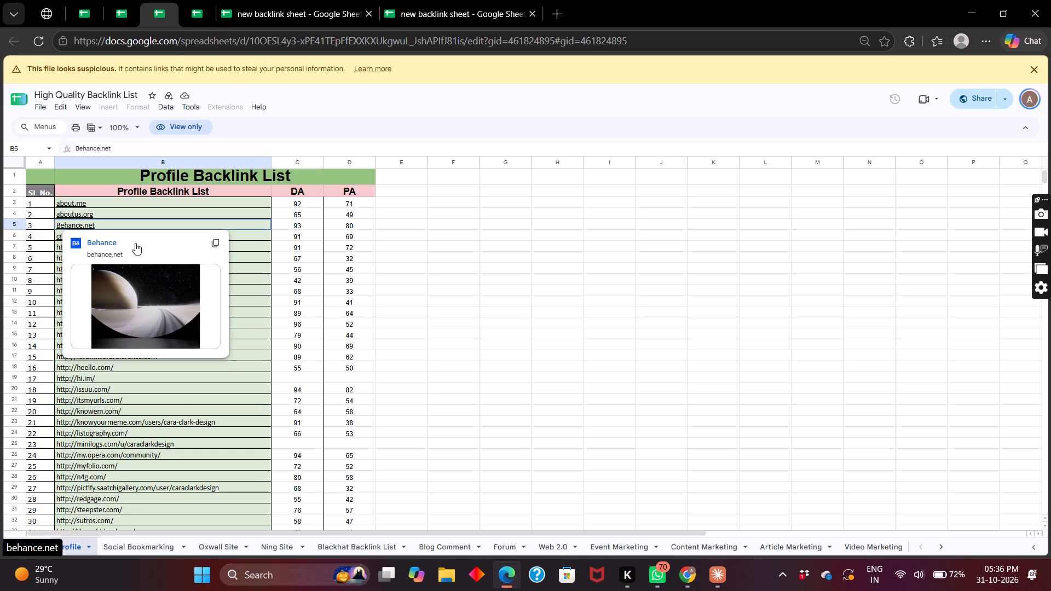
pyautogui.click(112, 215)
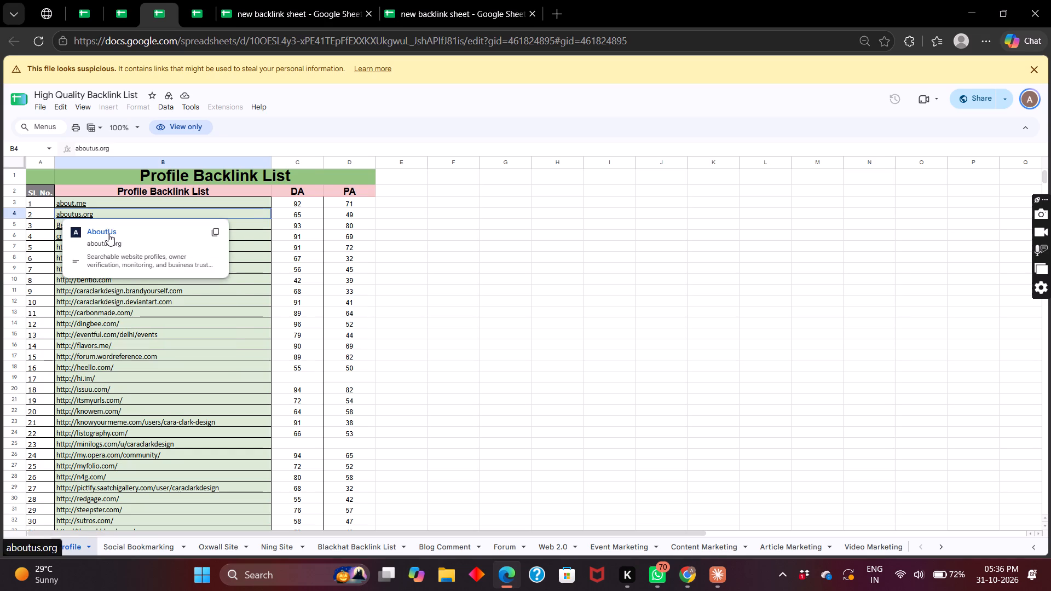
pyautogui.click(80, 204)
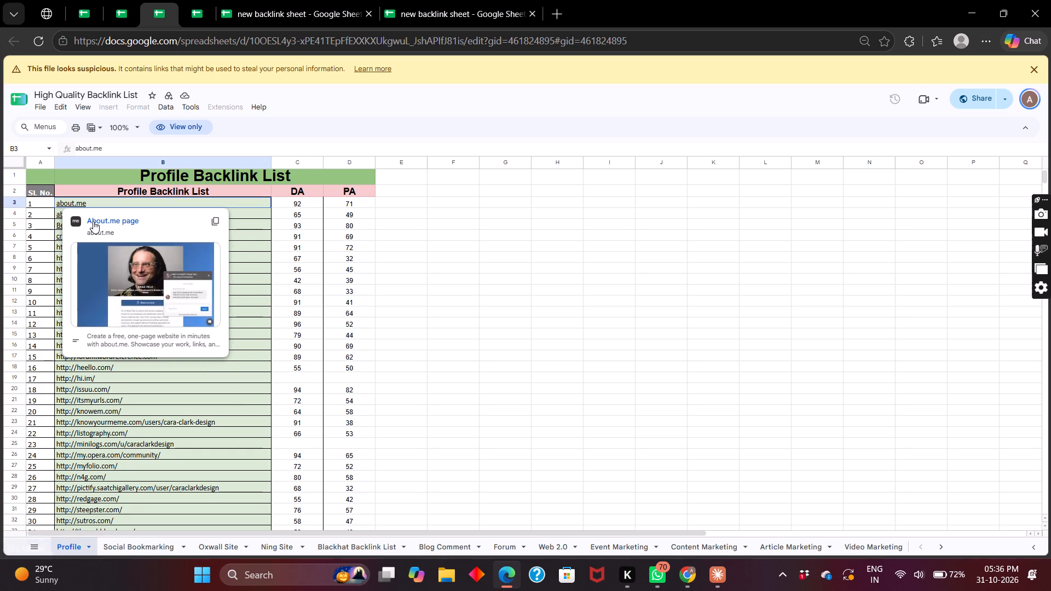
pyautogui.click(59, 225)
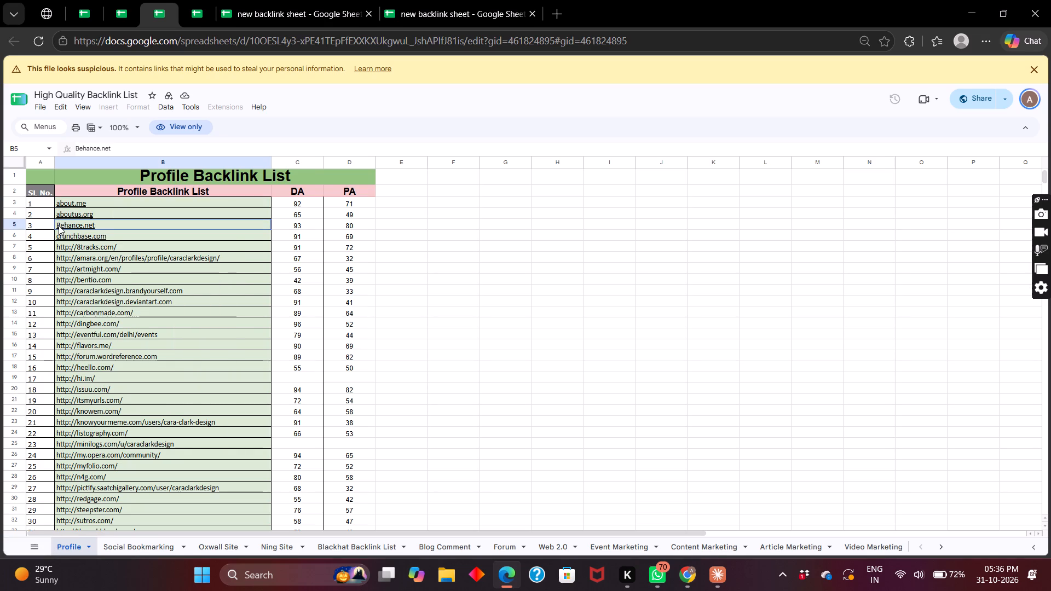
pyautogui.click(61, 236)
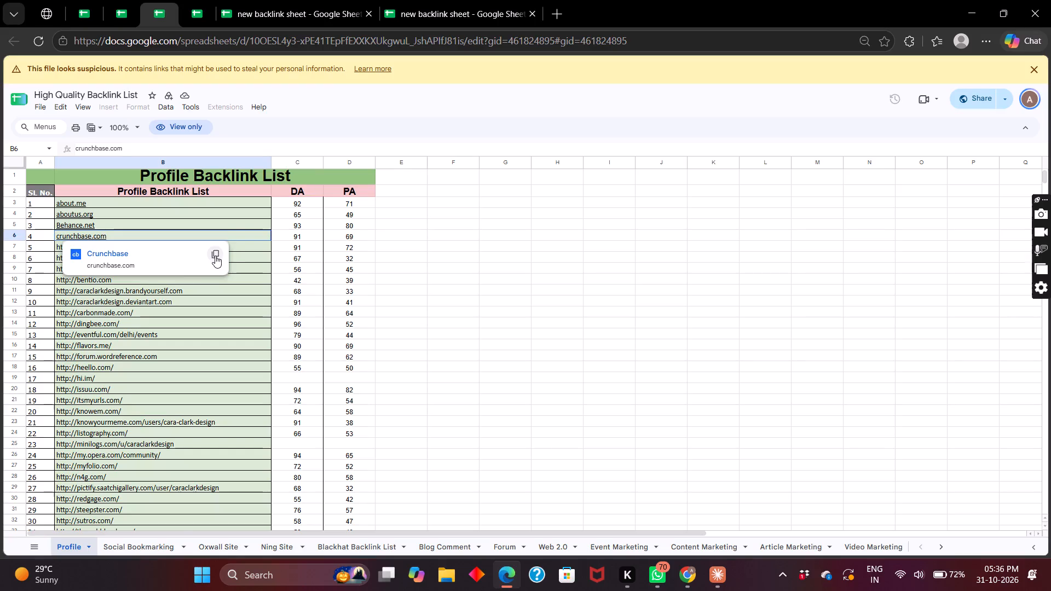
pyautogui.click(215, 256)
# Switch to Chrome and load the copied crunchbase.com link in the flavors.me tab.
pyautogui.click(649, 57)
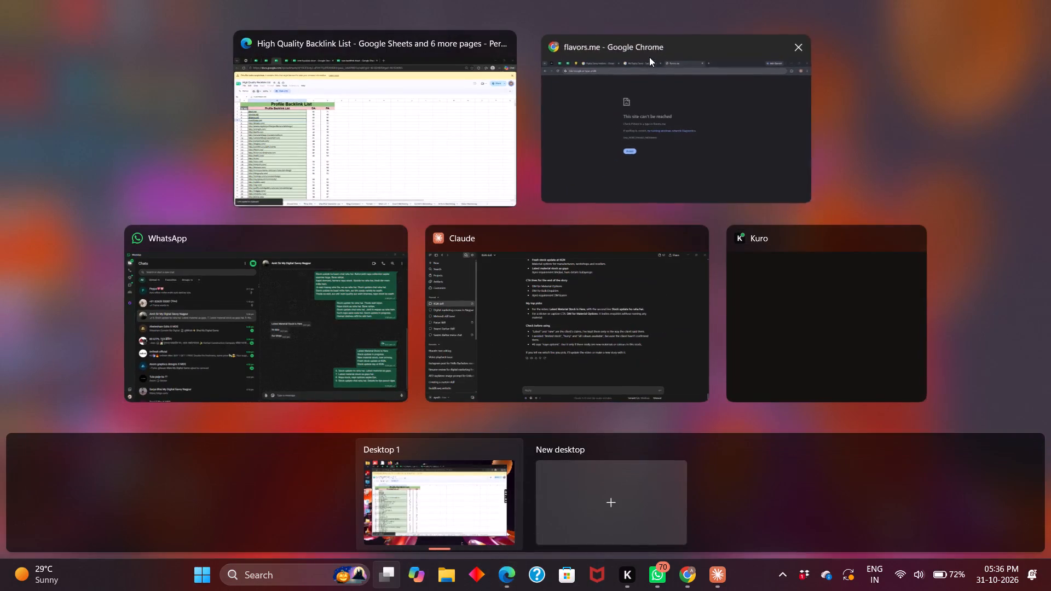
pyautogui.click(286, 48)
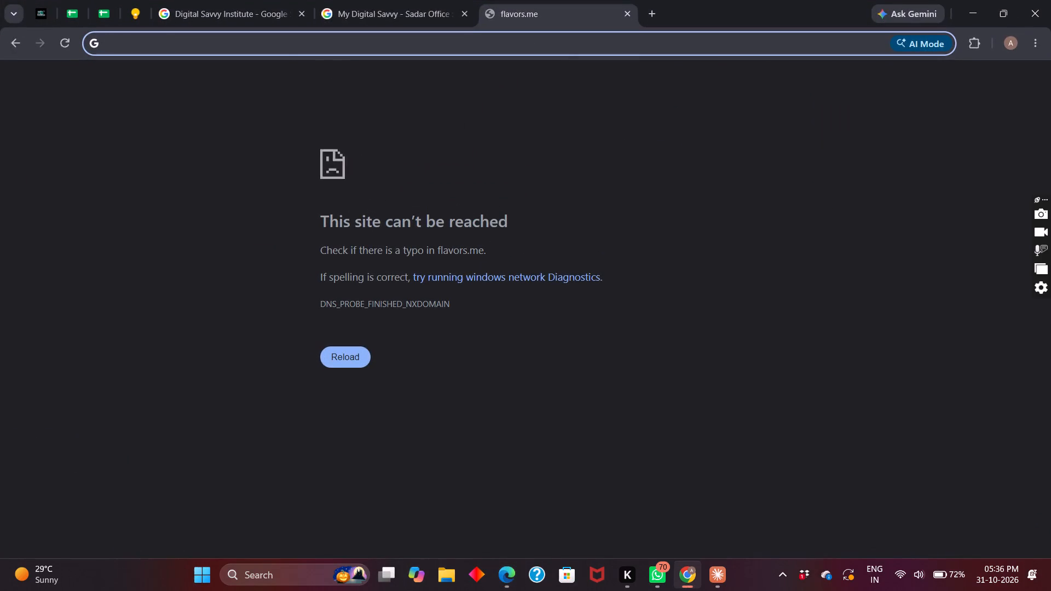
pyautogui.hotkey('ctrl', 'v')
pyautogui.press('Return')
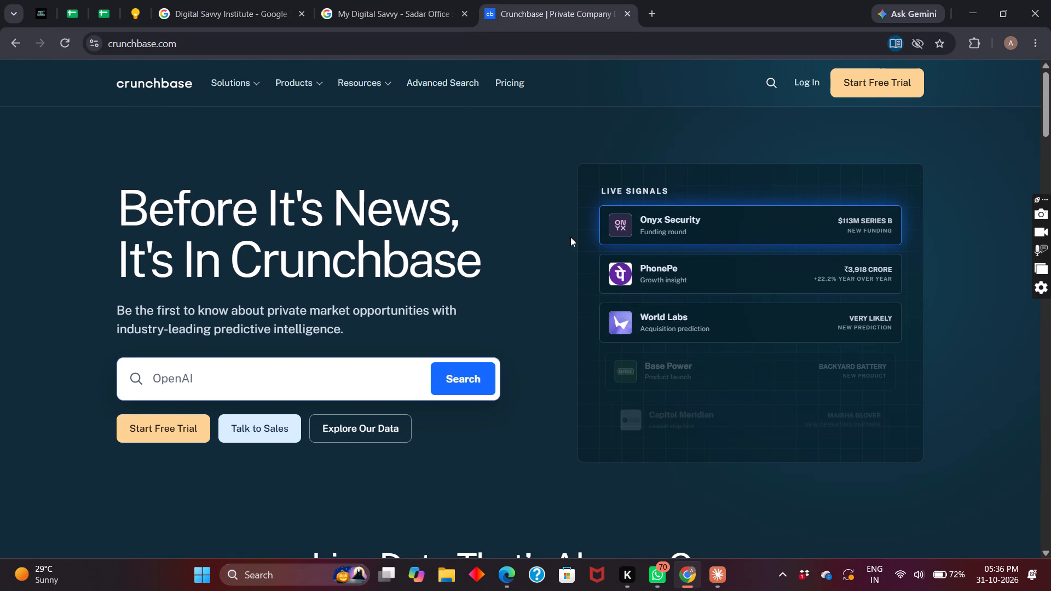
# Look over the Crunchbase home page and go to its log-in page.
pyautogui.scroll(-1, 546, 256)
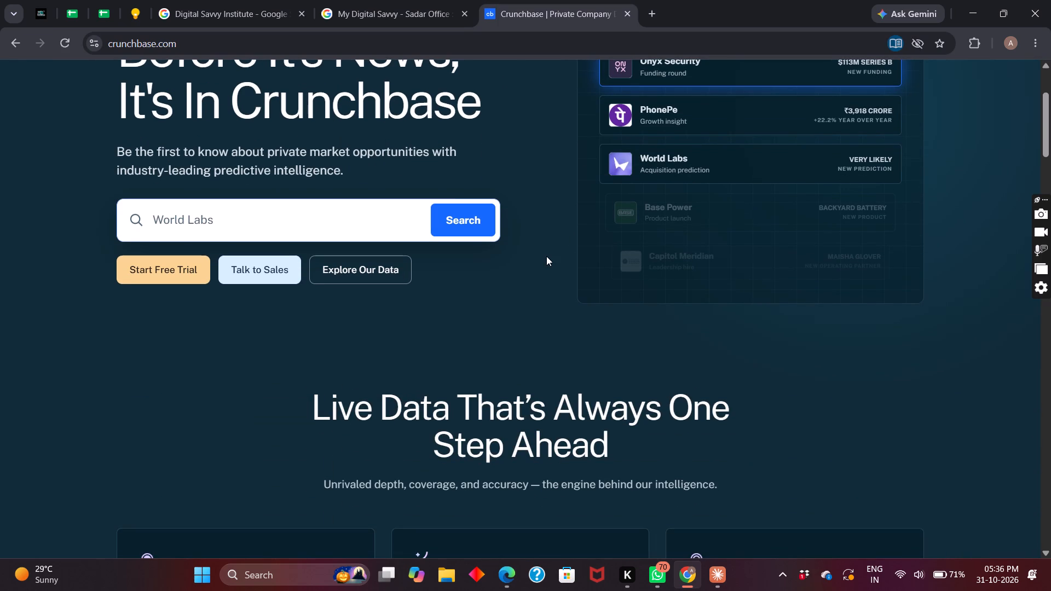
pyautogui.scroll(3, 414, 200)
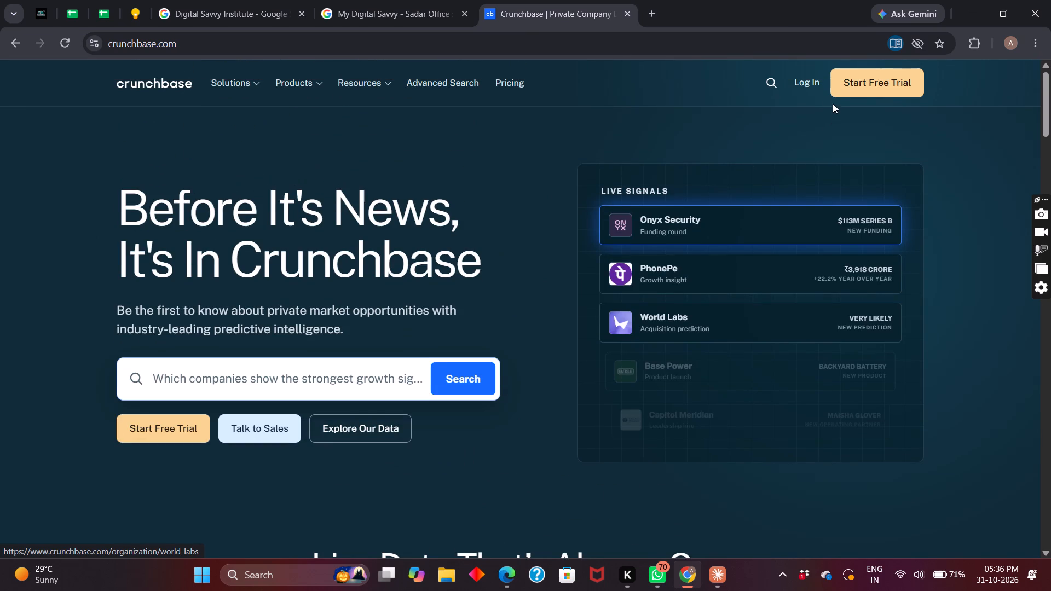
pyautogui.click(793, 84)
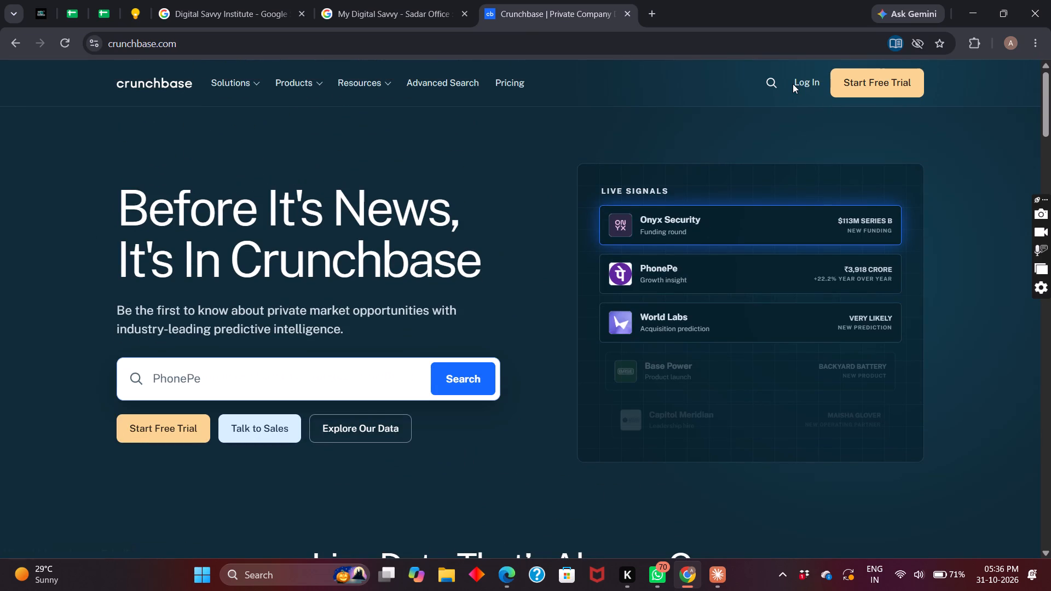
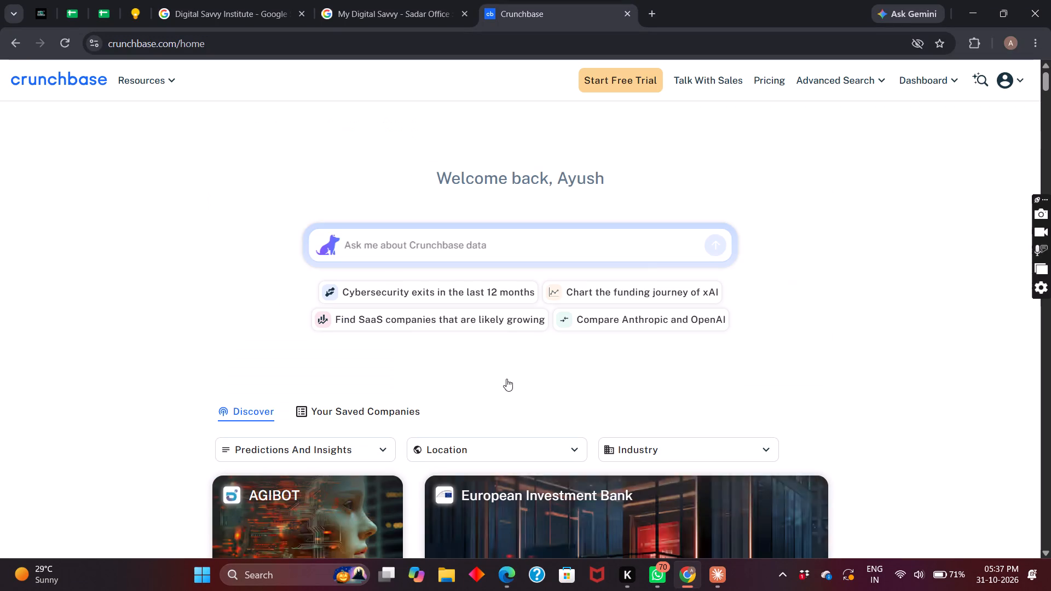
# Open the account options for the signed-in Crunchbase user.
pyautogui.click(1013, 77)
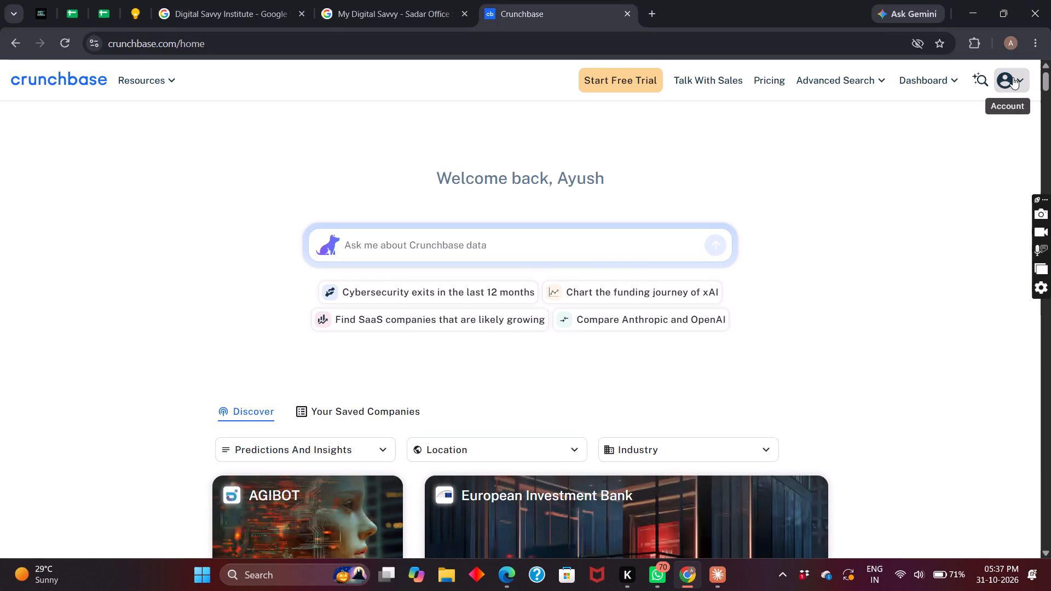
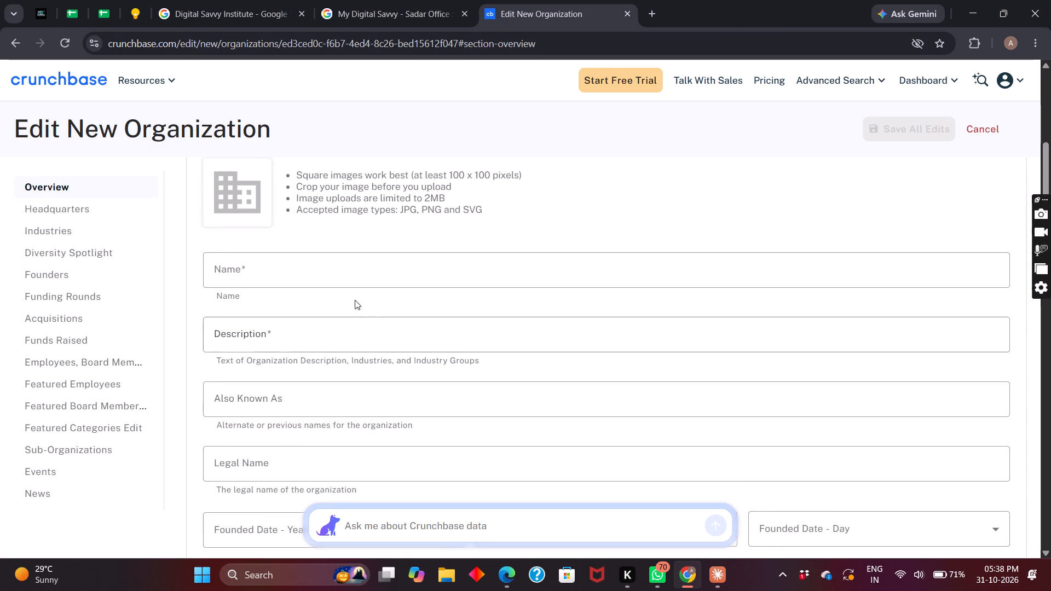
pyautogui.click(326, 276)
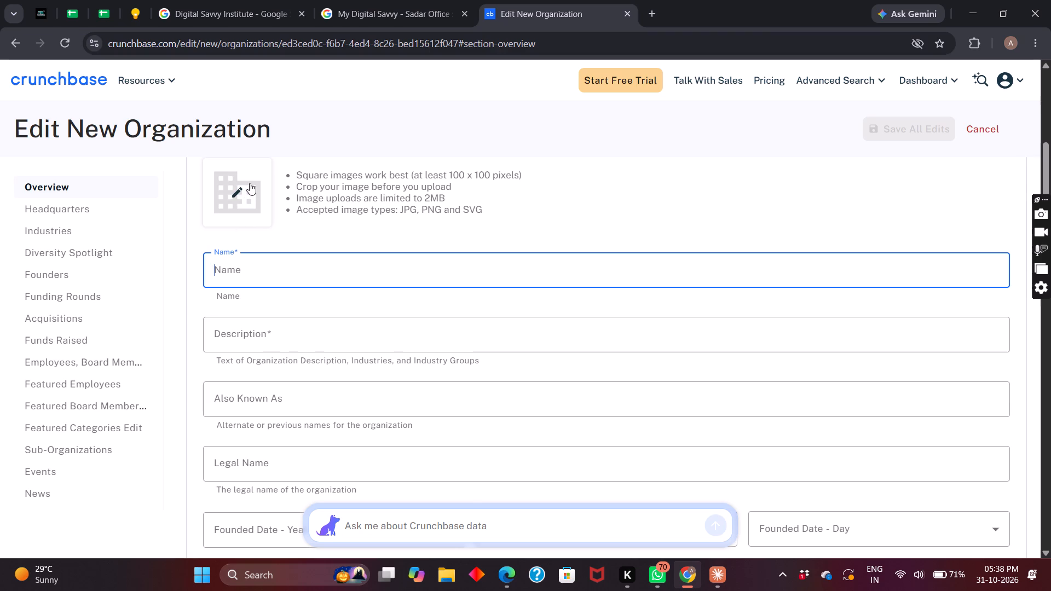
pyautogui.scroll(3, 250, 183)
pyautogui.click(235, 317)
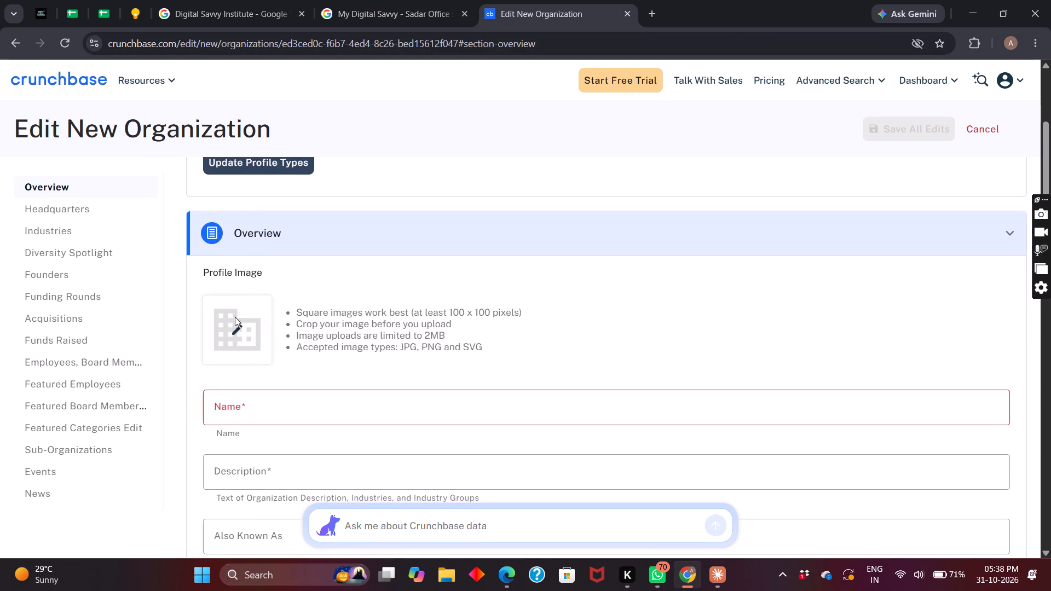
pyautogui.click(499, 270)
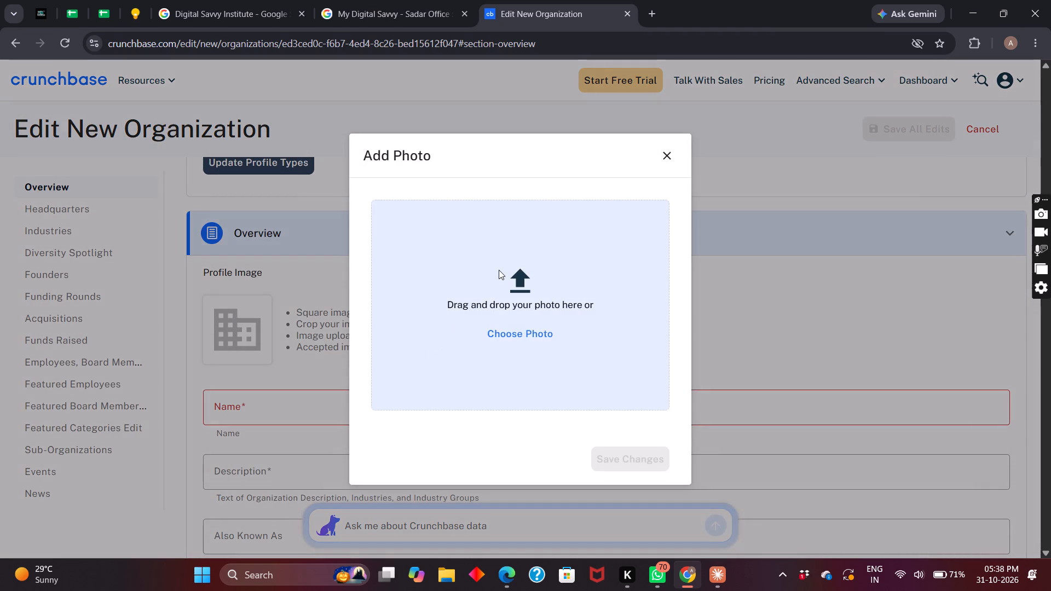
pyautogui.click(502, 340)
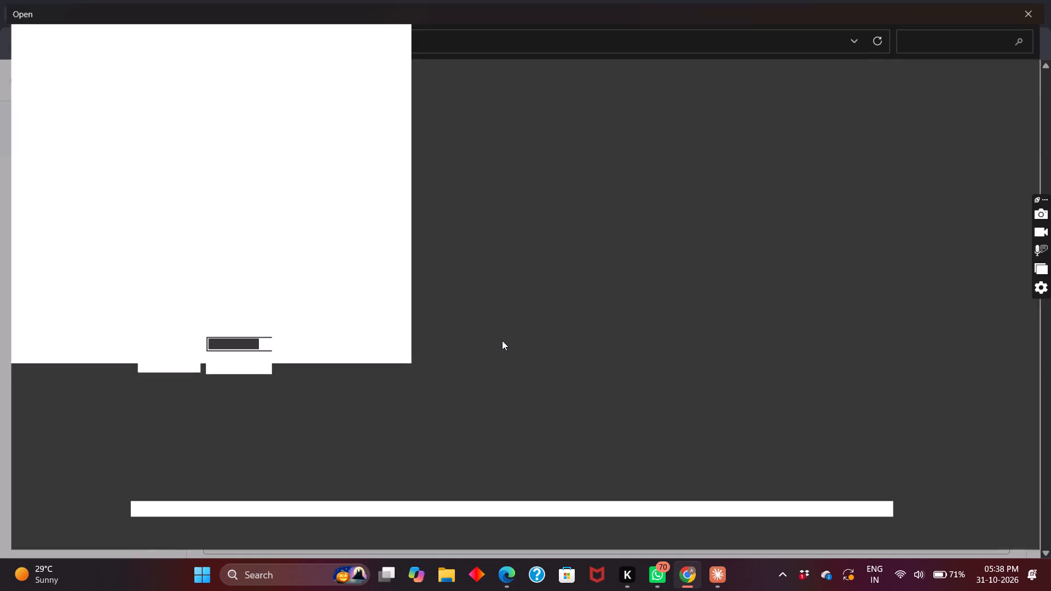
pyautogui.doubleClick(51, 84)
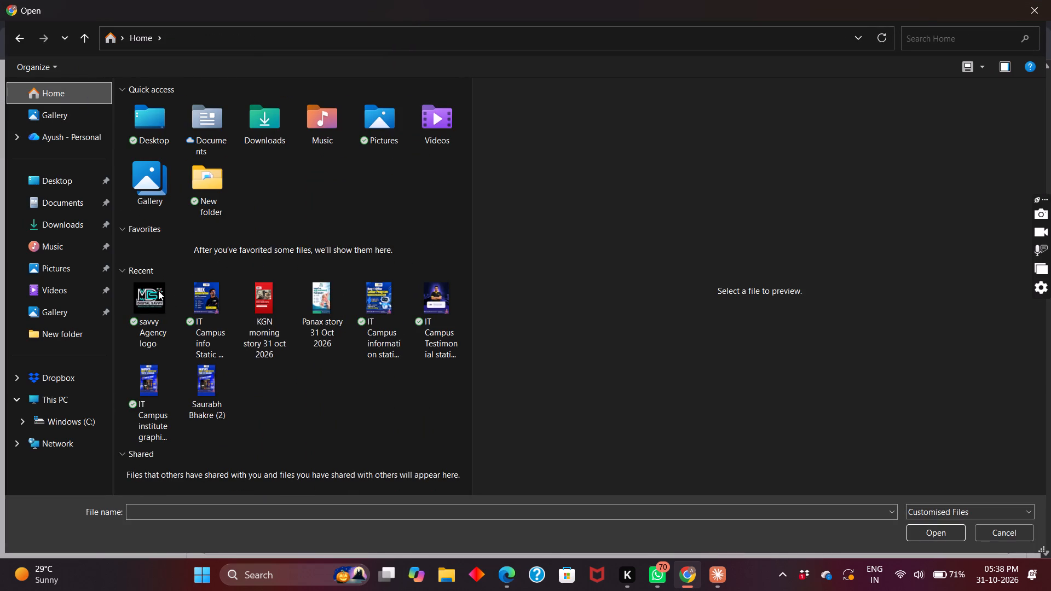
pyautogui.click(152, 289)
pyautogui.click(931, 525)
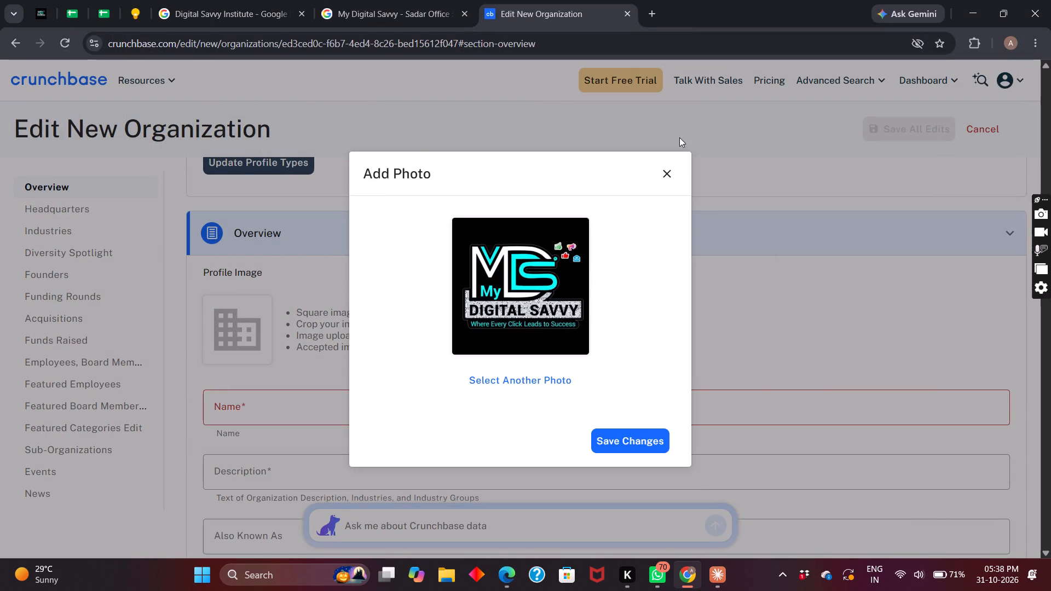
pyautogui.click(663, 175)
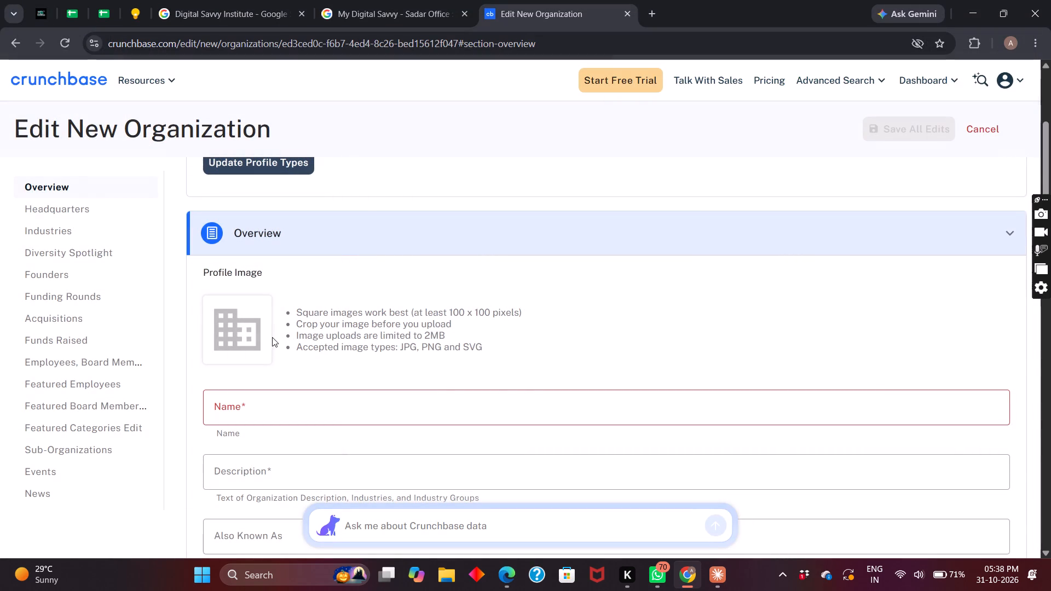
# Upload the "savvy Agency logo" file as the organization's profile image and save it.
pyautogui.click(253, 334)
pyautogui.click(497, 344)
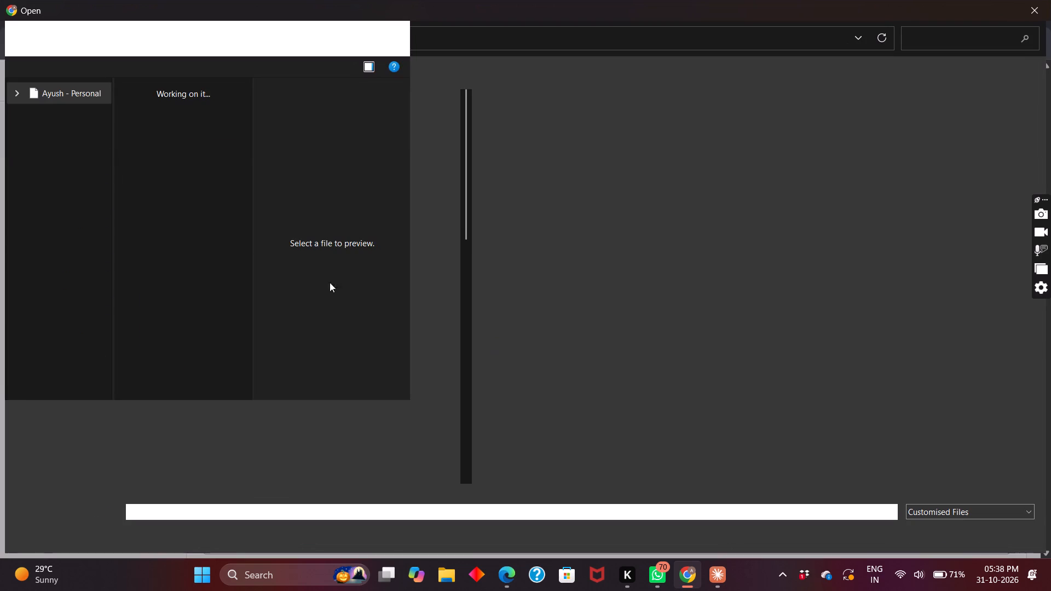
pyautogui.doubleClick(38, 99)
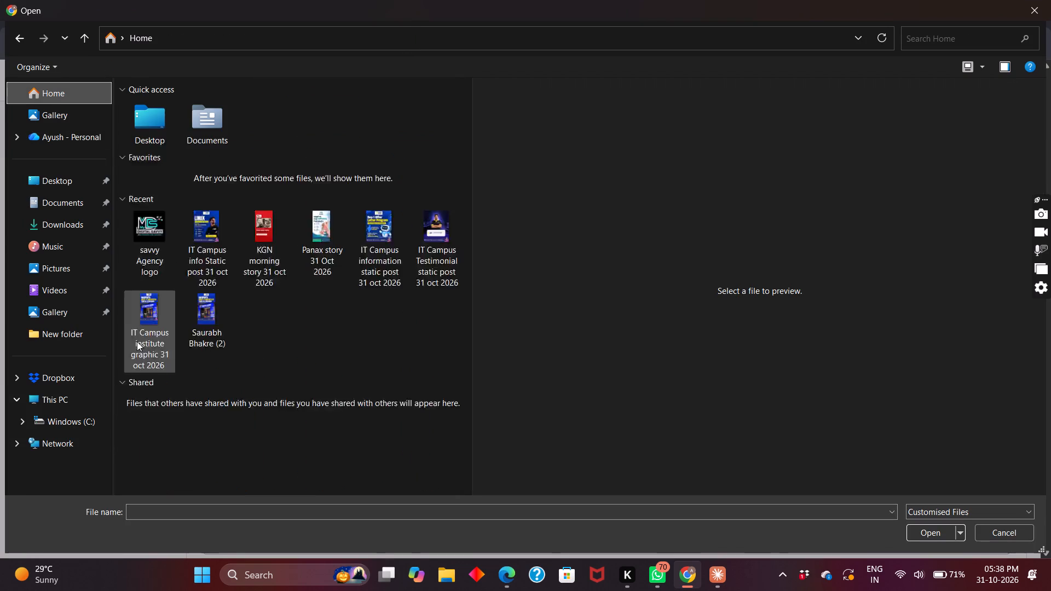
pyautogui.click(154, 305)
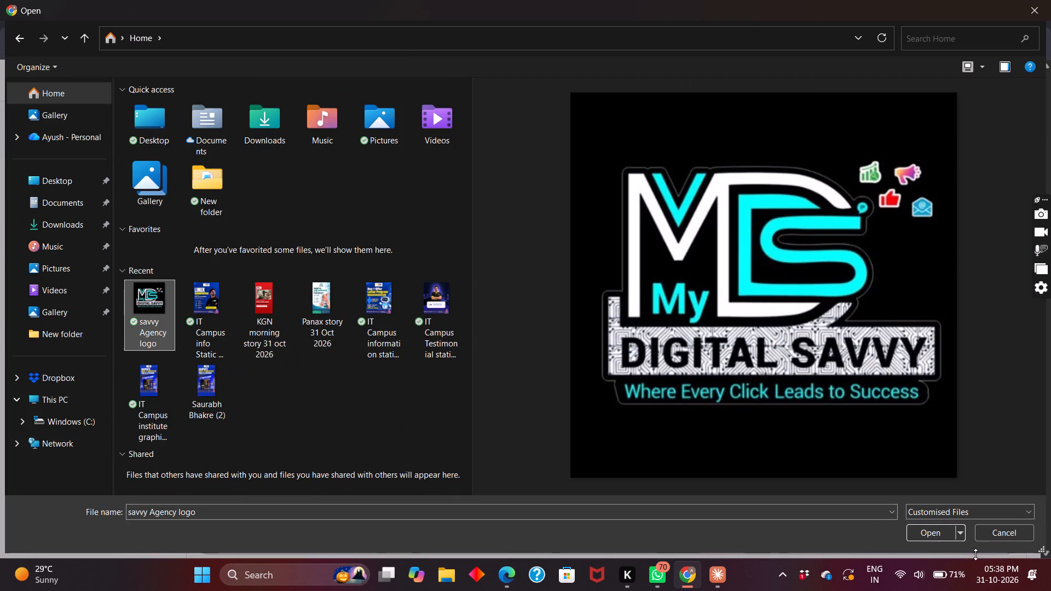
pyautogui.click(933, 530)
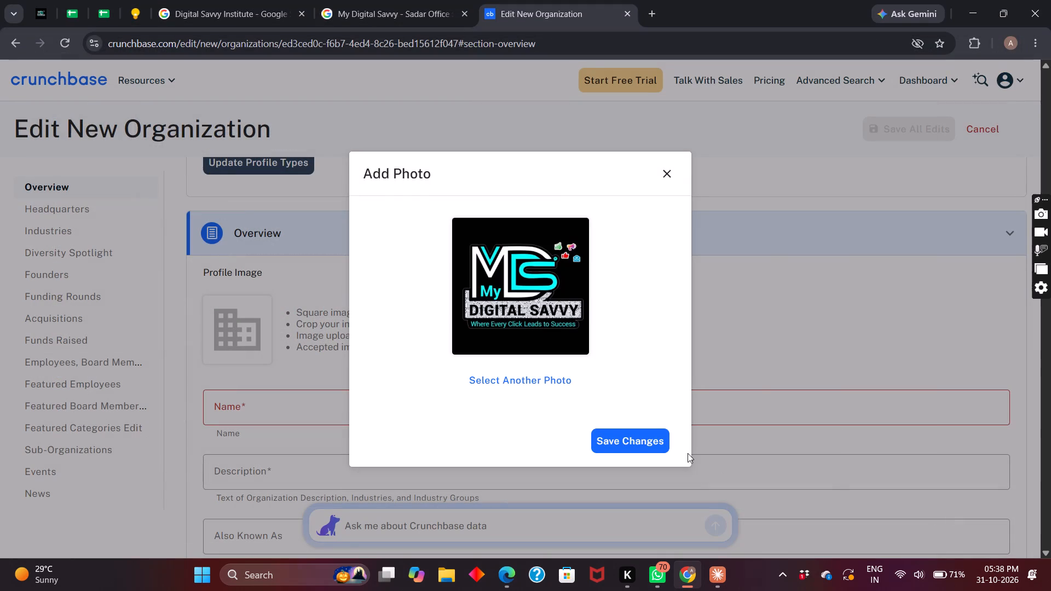
pyautogui.click(626, 442)
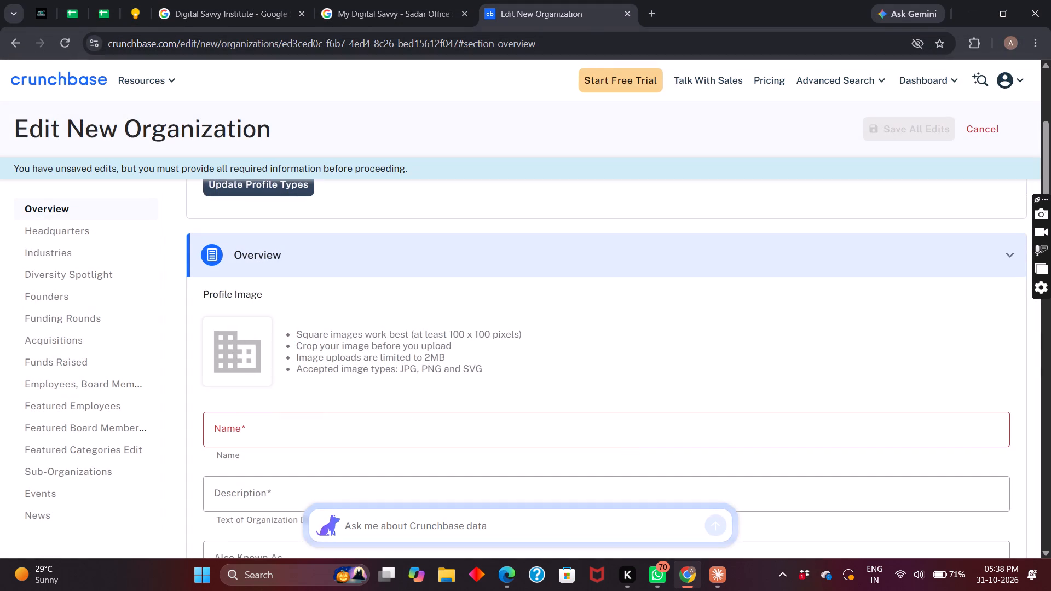
# Enter Mydigitalsavvy as the organization name.
pyautogui.click(301, 428)
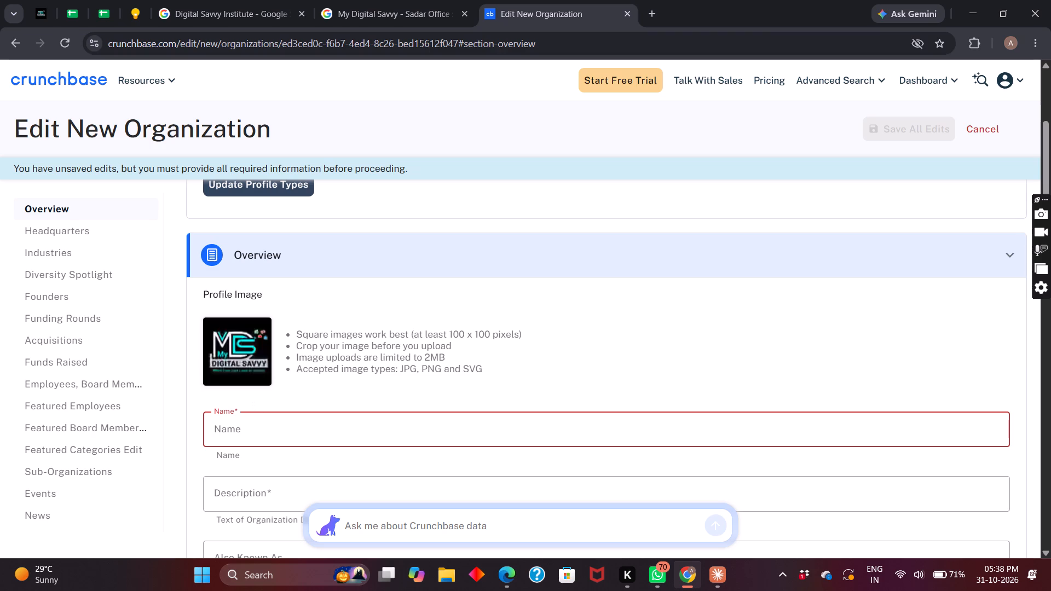
pyautogui.write('Mydigitalsavvy')
# Copy the My Digital Savvy agency description from the Google Keep note into the organization's Description field in Crunchbase.
pyautogui.click(252, 497)
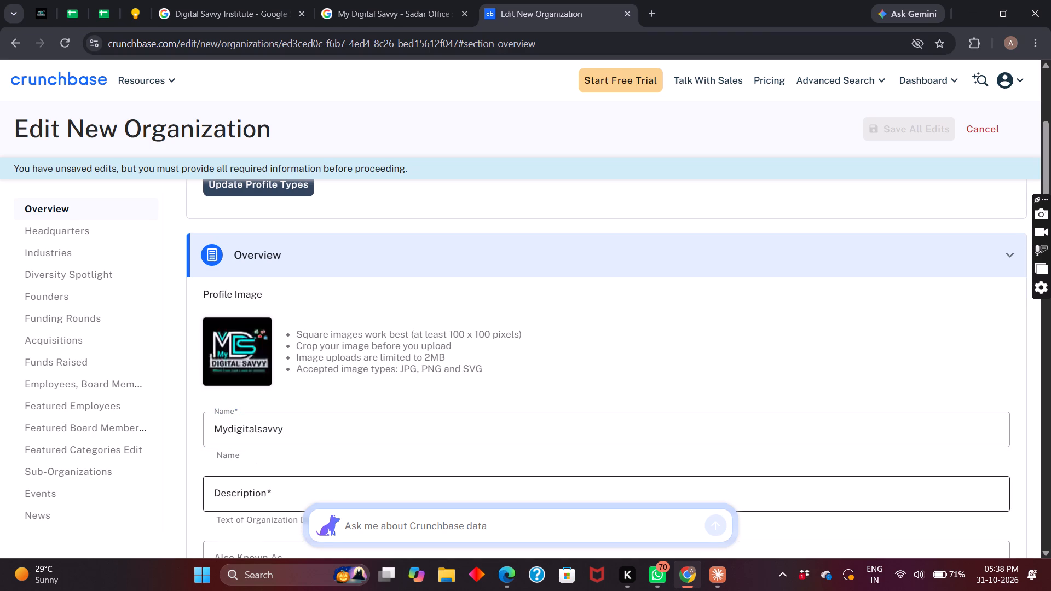
pyautogui.click(138, 9)
pyautogui.scroll(-3, 469, 274)
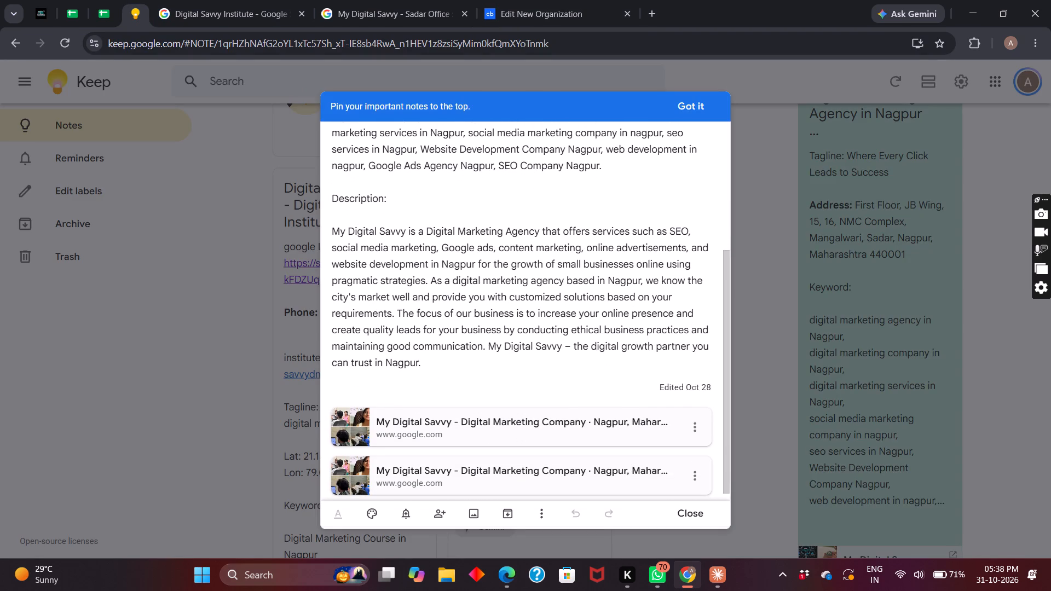
pyautogui.moveTo(332, 232); pyautogui.dragTo(478, 369)
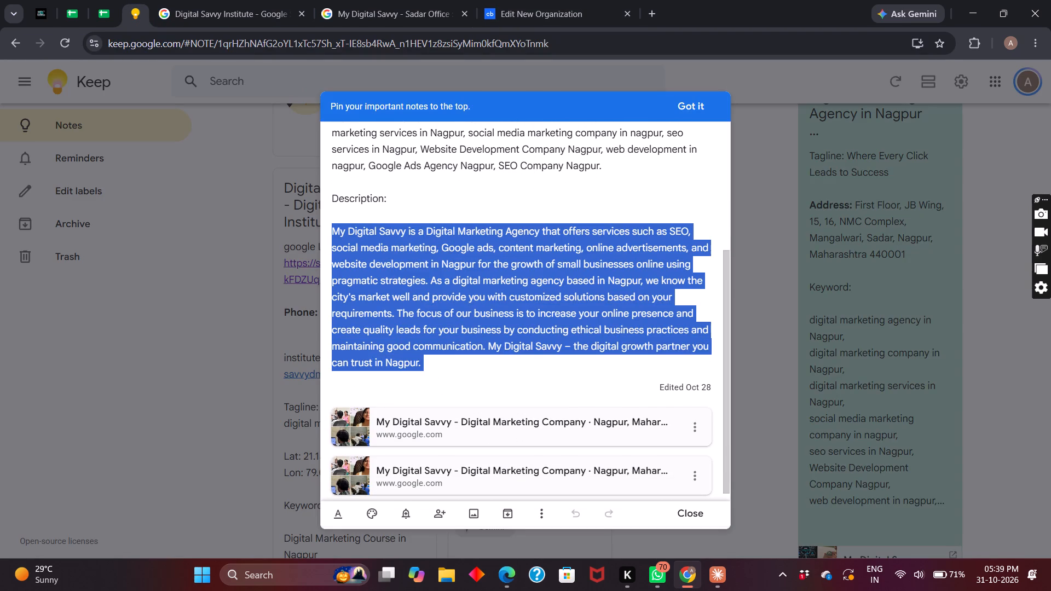
pyautogui.hotkey('ctrl', 'c')
pyautogui.moveTo(512, 13); pyautogui.dragTo(199, 1)
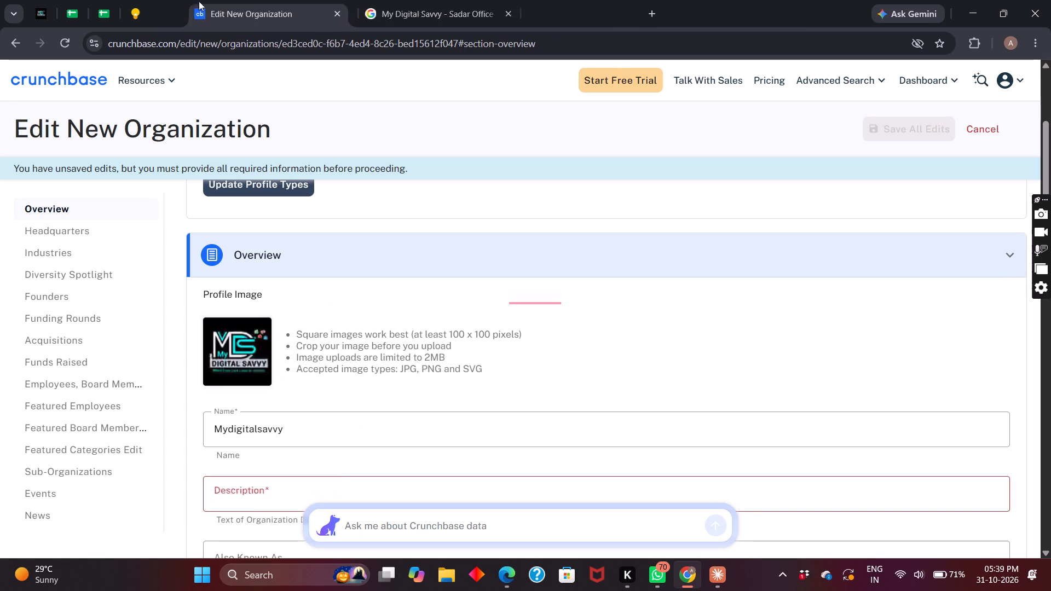
pyautogui.moveTo(199, 1); pyautogui.dragTo(164, 8)
pyautogui.scroll(-1, 263, 456)
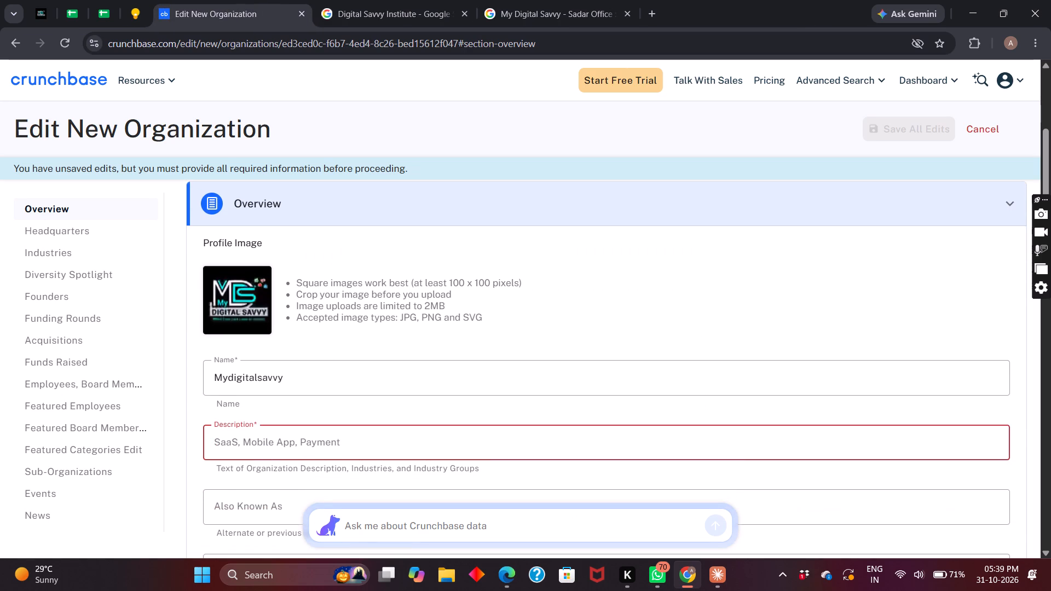
pyautogui.click(256, 444)
pyautogui.hotkey('ctrl', 'v')
pyautogui.scroll(-2, 256, 444)
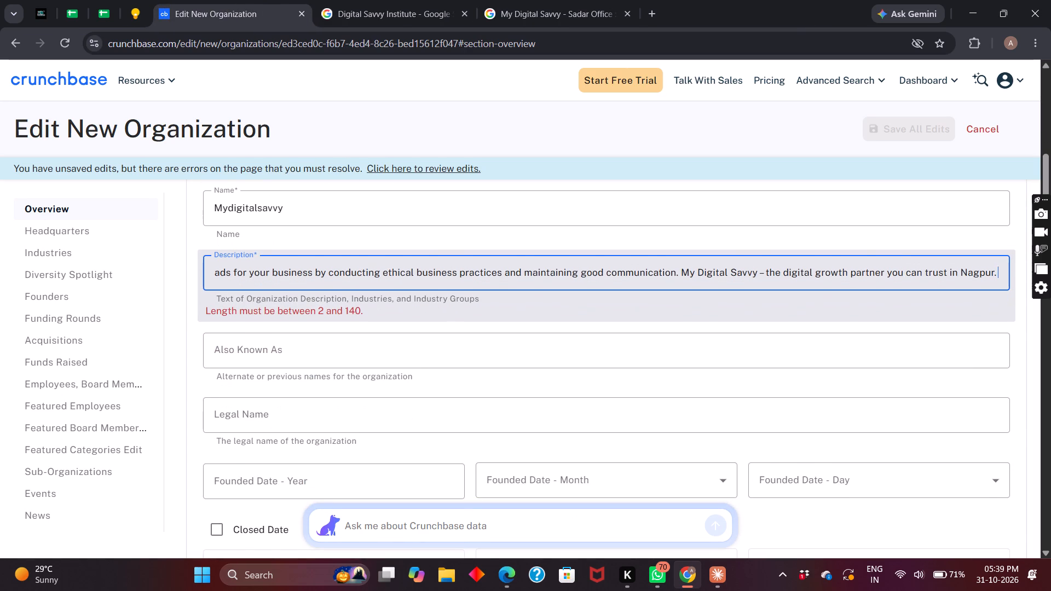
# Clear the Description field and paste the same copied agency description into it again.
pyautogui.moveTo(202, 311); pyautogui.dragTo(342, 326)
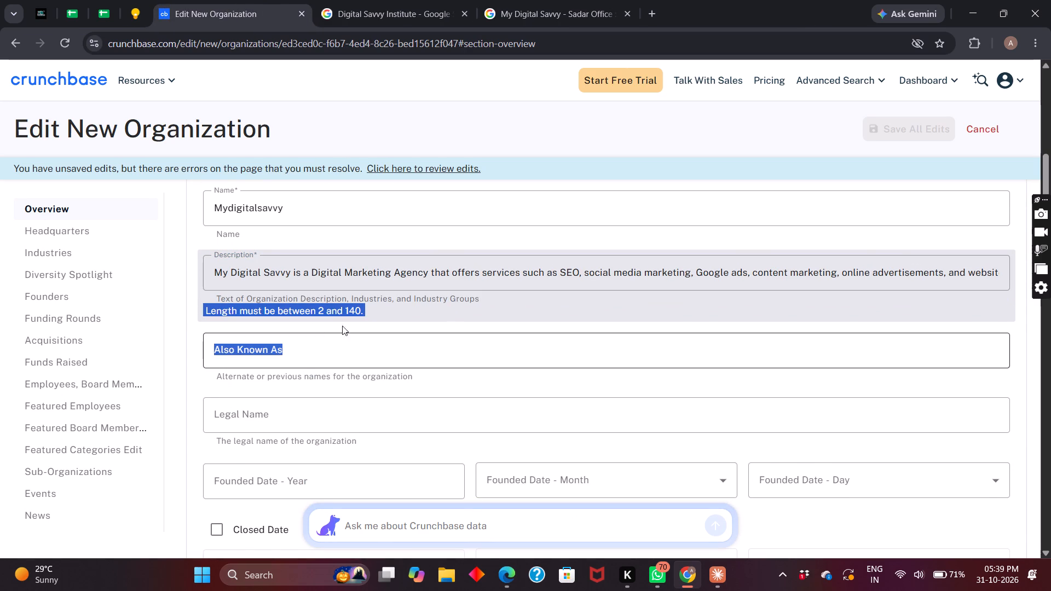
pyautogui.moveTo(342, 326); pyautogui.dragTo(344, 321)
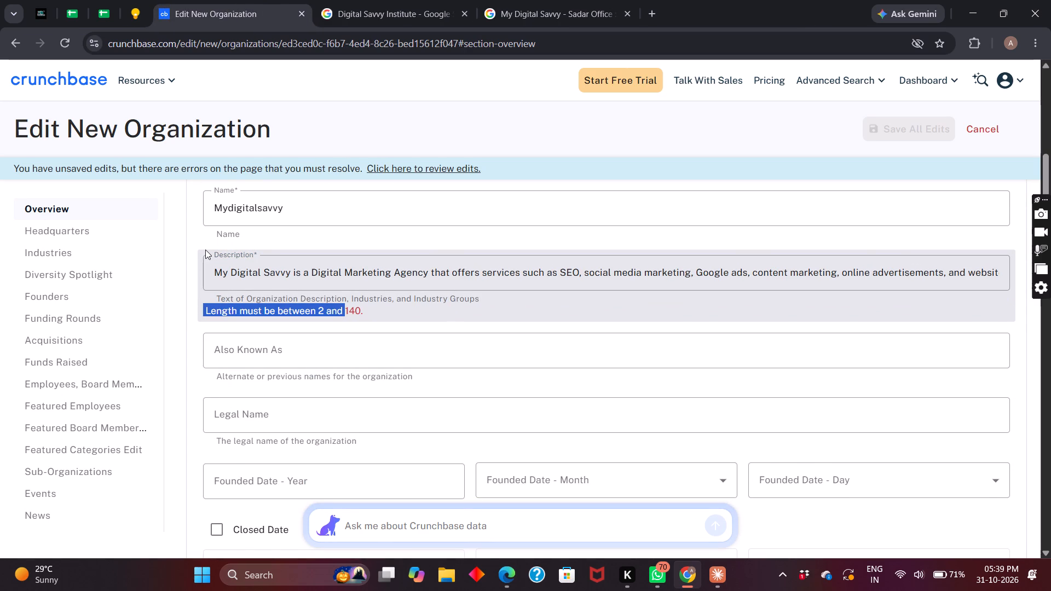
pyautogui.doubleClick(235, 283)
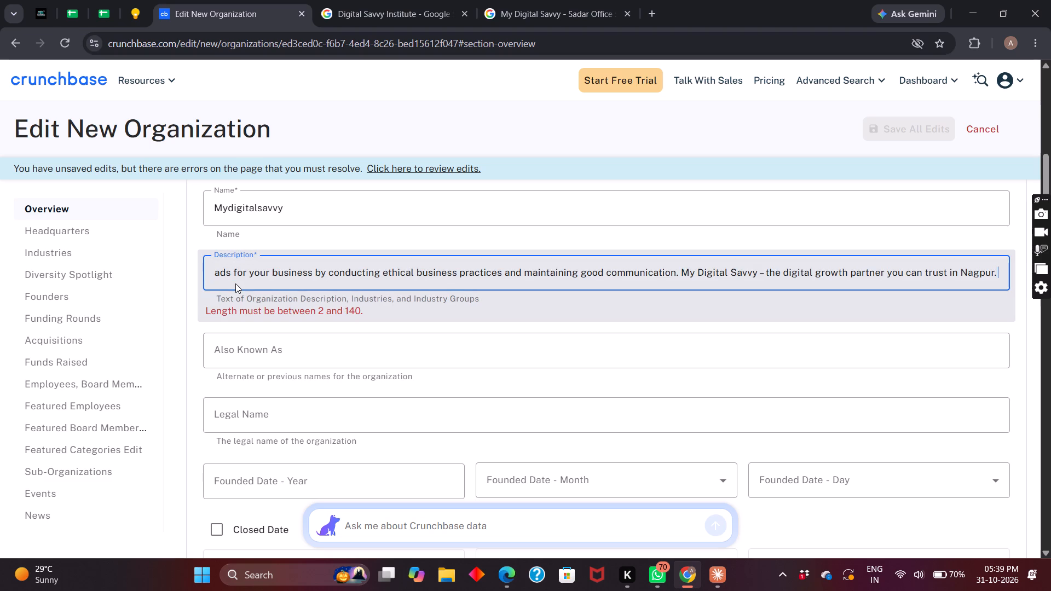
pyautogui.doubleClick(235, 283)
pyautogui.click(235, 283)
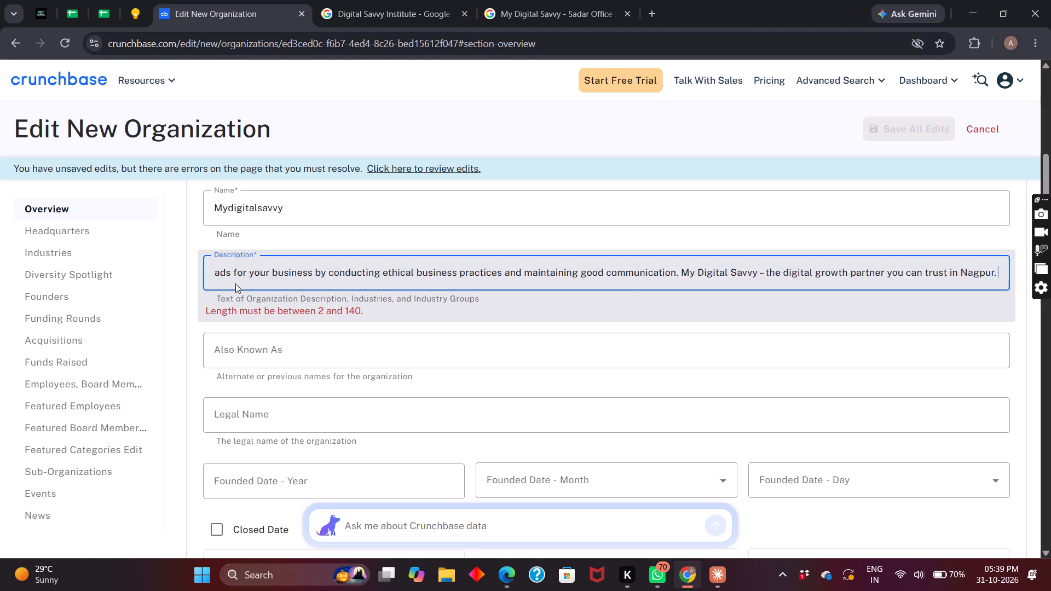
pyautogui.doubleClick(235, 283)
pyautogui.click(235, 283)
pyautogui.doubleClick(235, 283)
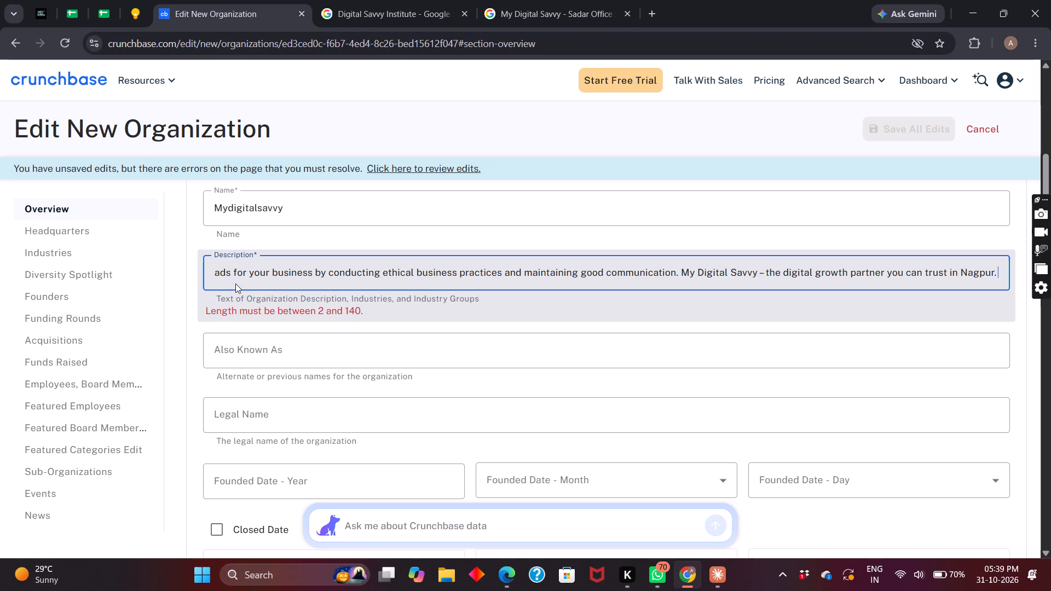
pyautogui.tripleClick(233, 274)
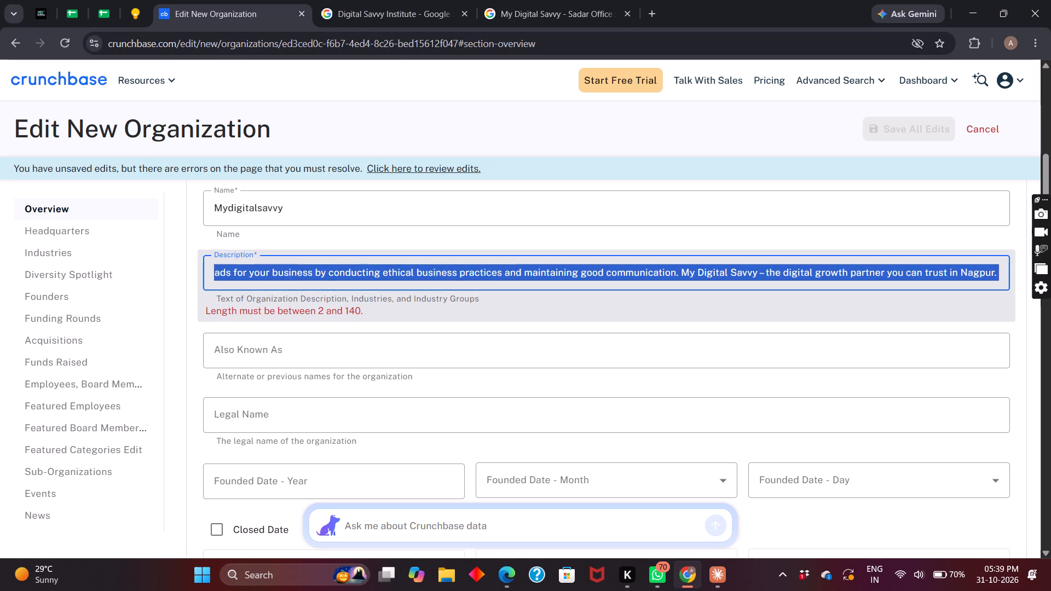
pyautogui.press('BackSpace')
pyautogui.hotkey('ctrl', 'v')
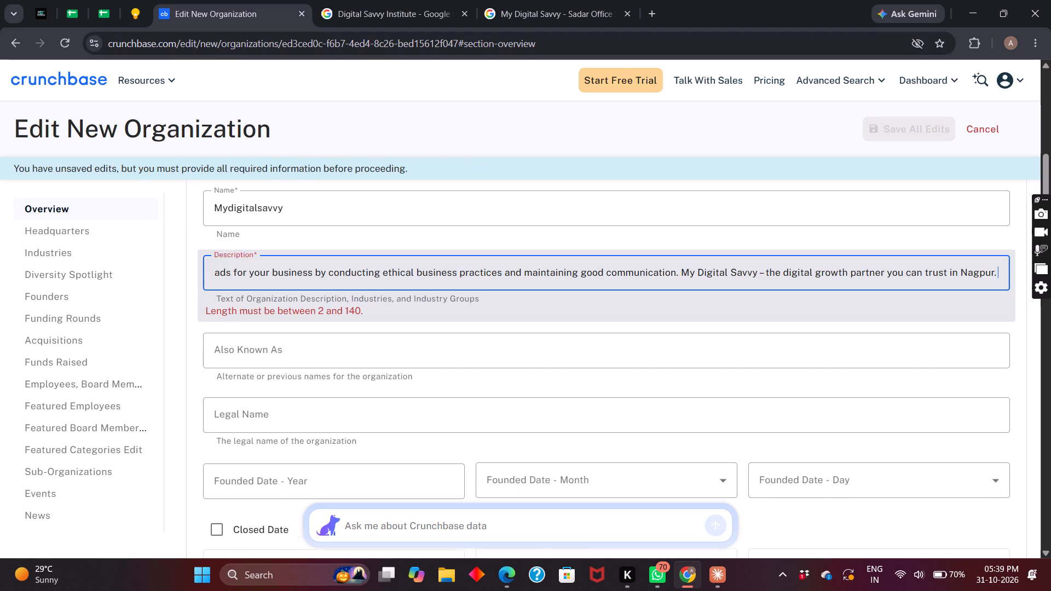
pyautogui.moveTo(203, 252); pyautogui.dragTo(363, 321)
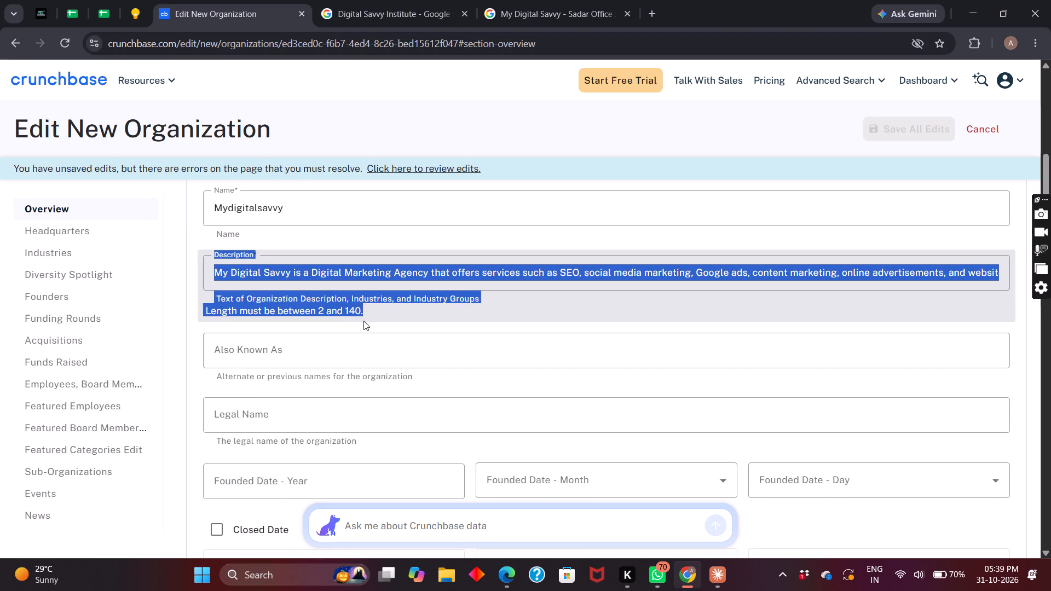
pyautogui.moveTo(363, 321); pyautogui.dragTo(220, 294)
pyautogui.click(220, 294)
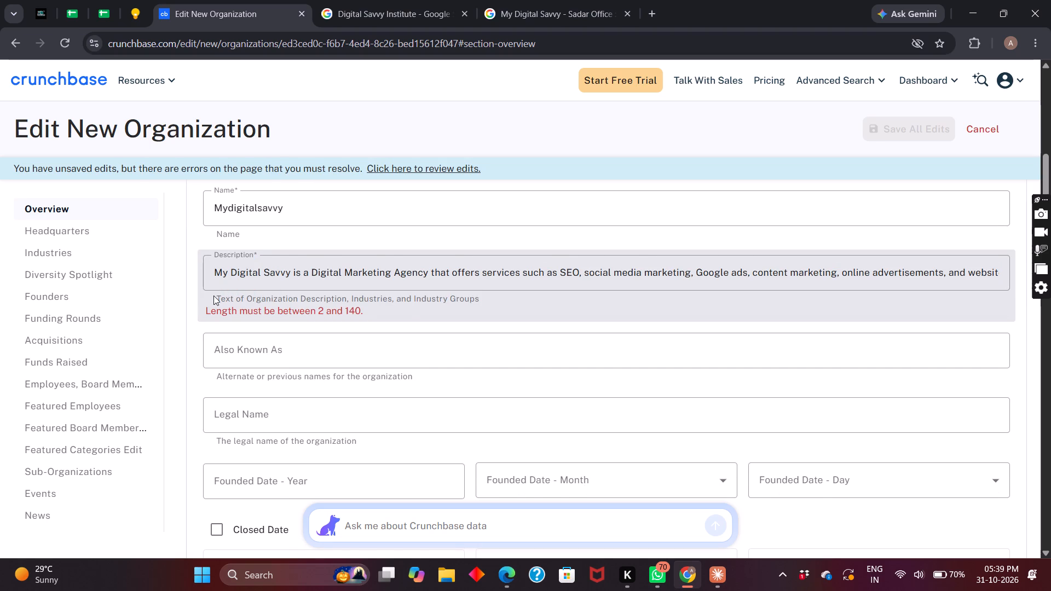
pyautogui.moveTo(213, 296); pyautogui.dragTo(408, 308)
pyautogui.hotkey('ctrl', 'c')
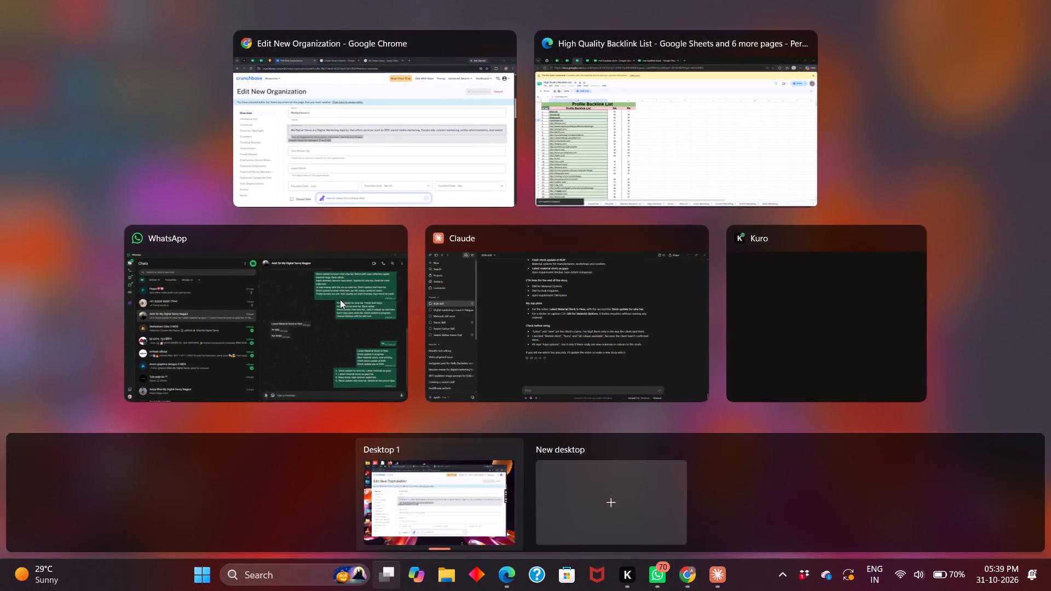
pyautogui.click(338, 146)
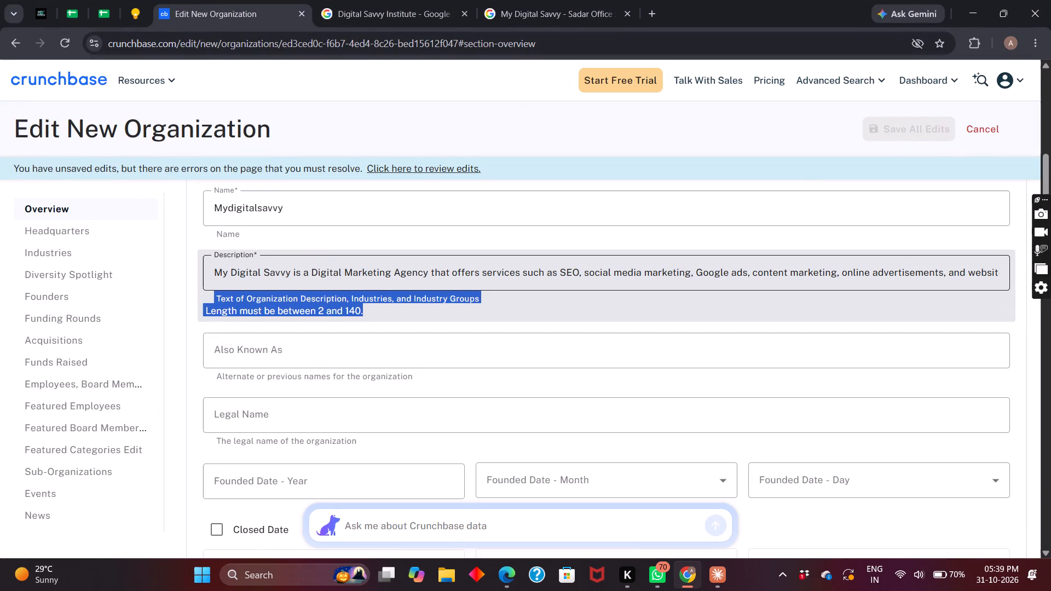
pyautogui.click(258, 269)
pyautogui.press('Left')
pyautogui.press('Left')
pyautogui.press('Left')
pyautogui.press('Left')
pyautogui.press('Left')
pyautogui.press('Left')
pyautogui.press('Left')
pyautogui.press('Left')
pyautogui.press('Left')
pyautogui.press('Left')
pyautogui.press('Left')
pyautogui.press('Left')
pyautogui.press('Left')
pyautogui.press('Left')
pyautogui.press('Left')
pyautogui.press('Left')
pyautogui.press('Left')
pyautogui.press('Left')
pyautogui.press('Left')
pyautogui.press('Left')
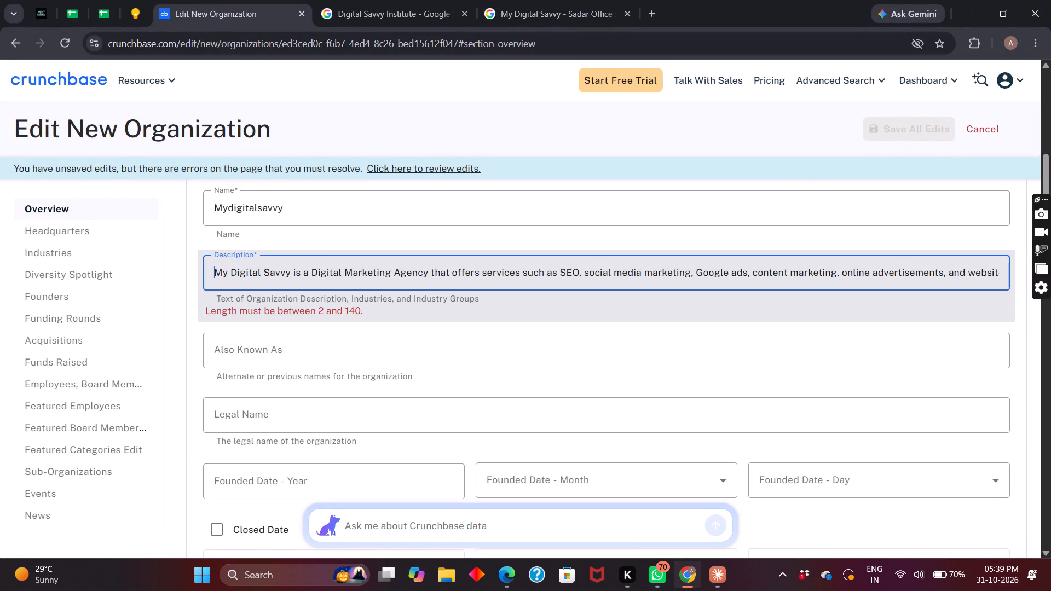
pyautogui.moveTo(212, 254); pyautogui.dragTo(244, 268)
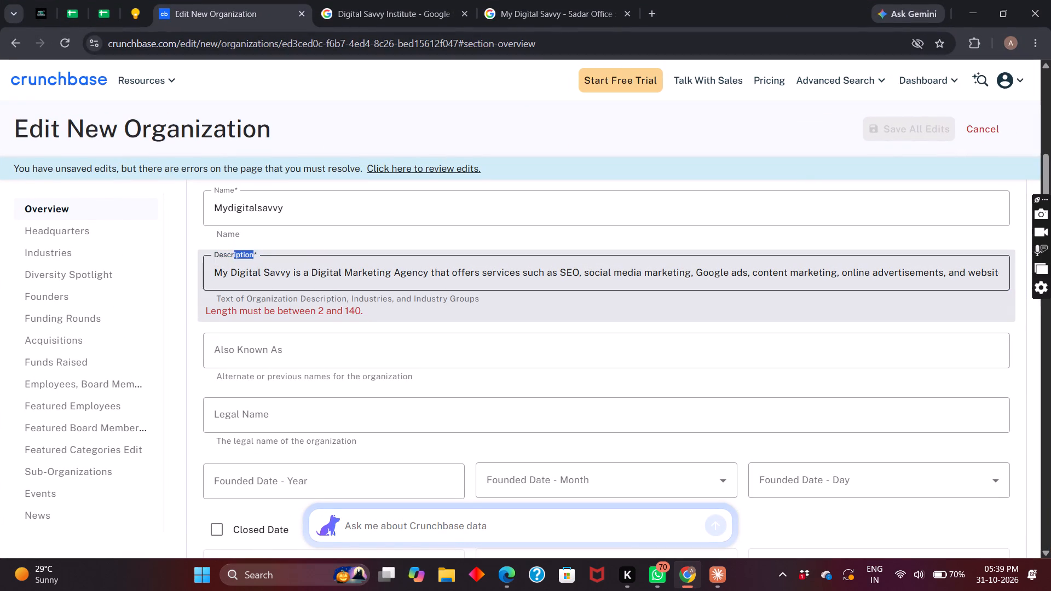
pyautogui.moveTo(244, 268); pyautogui.dragTo(207, 248)
pyautogui.doubleClick(207, 248)
pyautogui.moveTo(207, 248); pyautogui.dragTo(298, 304)
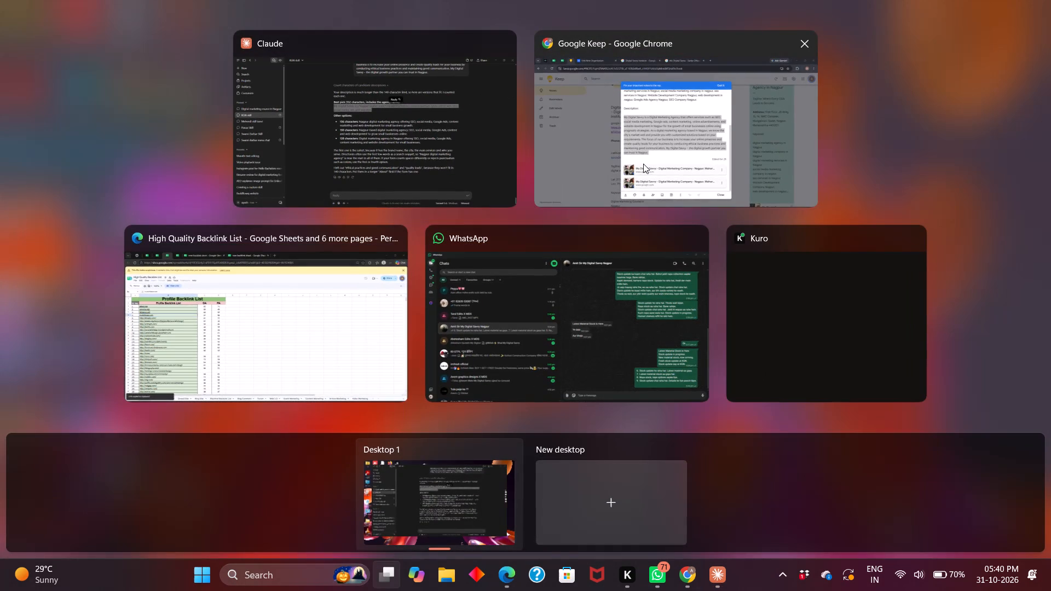
pyautogui.click(643, 87)
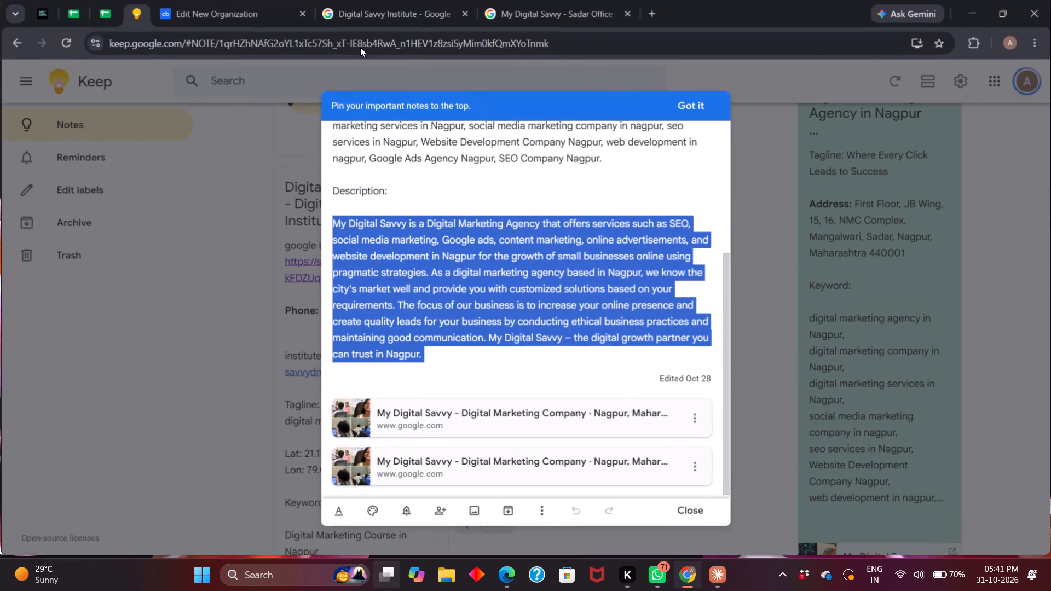
pyautogui.click(256, 18)
pyautogui.moveTo(305, 348); pyautogui.dragTo(310, 297)
pyautogui.click(307, 280)
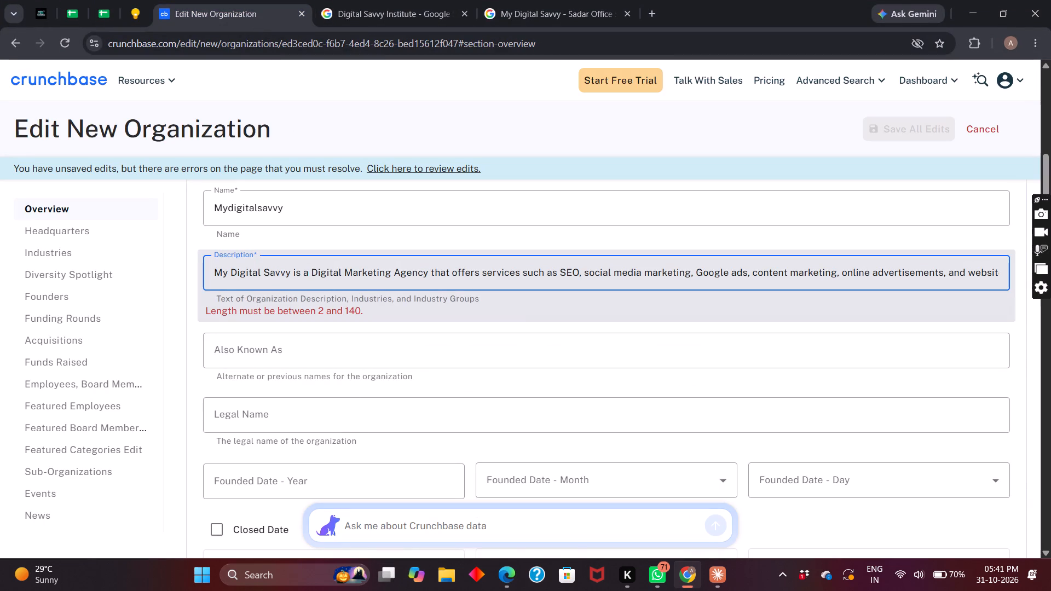
pyautogui.hotkey('ctrl', 'a')
pyautogui.press('BackSpace')
pyautogui.hotkey('ctrl', 'v')
pyautogui.click(312, 340)
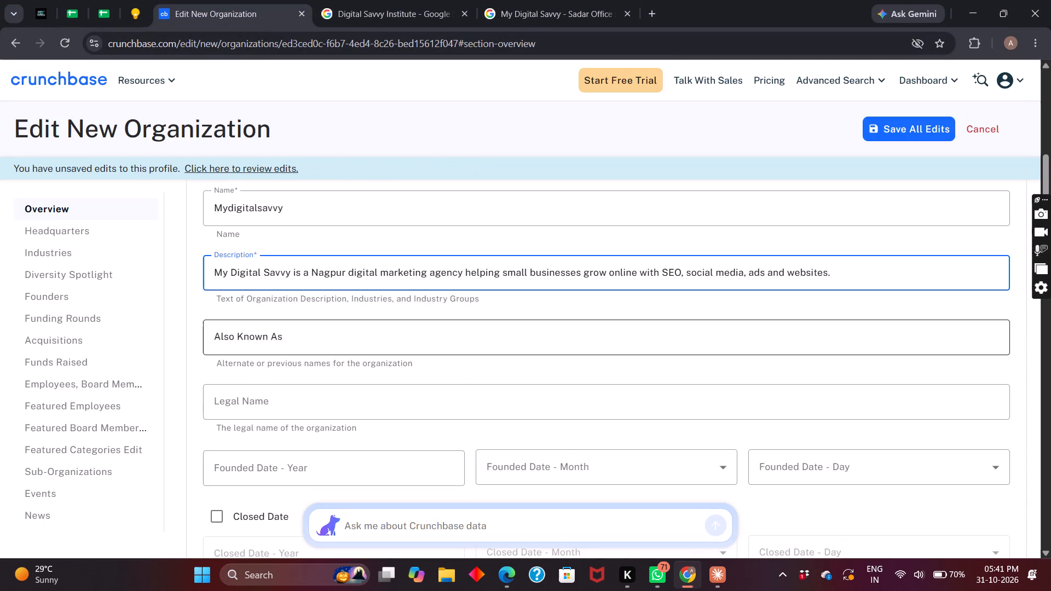
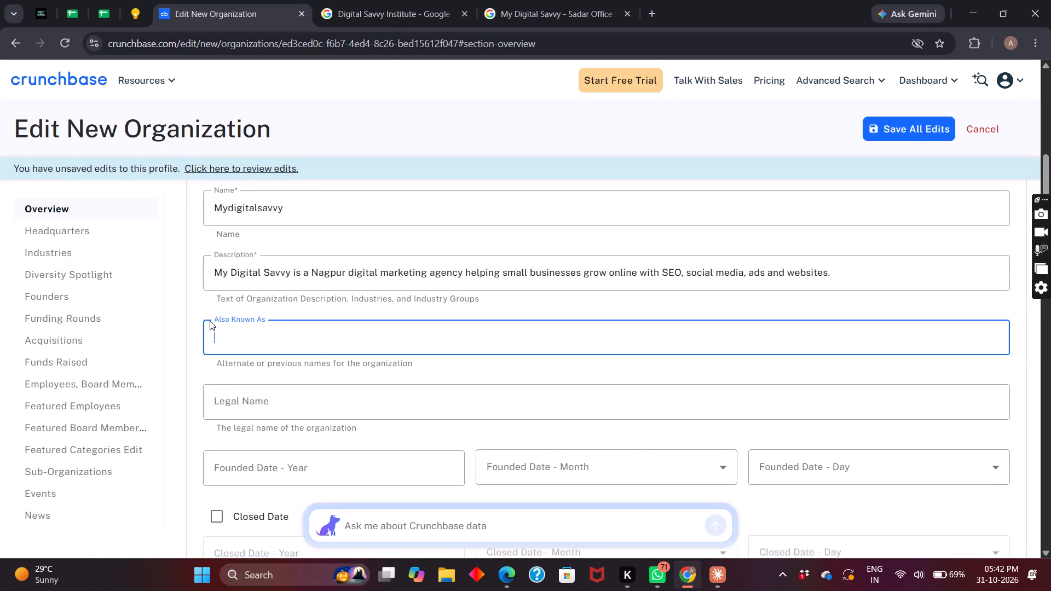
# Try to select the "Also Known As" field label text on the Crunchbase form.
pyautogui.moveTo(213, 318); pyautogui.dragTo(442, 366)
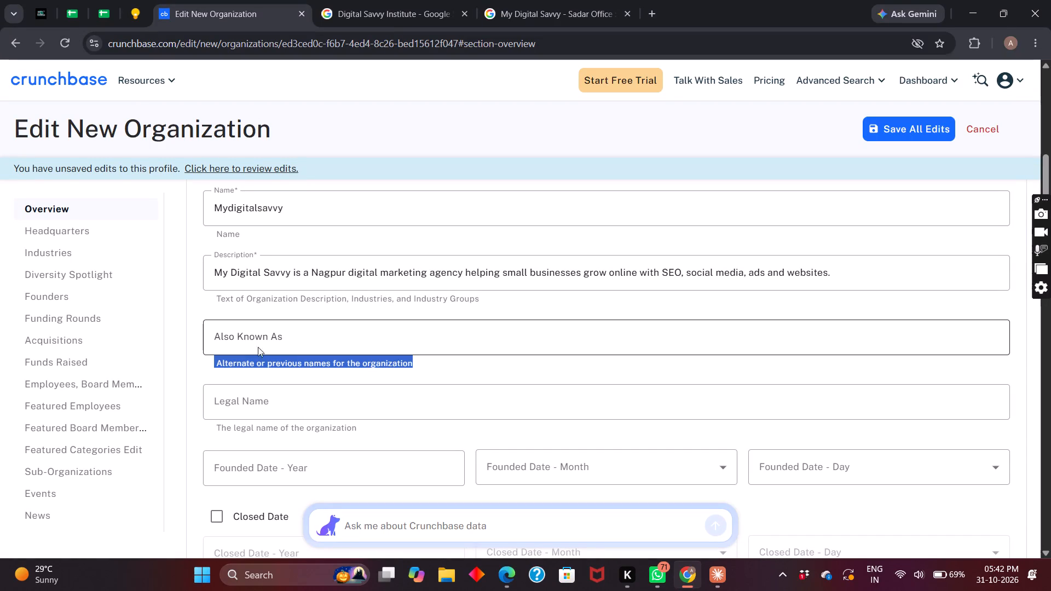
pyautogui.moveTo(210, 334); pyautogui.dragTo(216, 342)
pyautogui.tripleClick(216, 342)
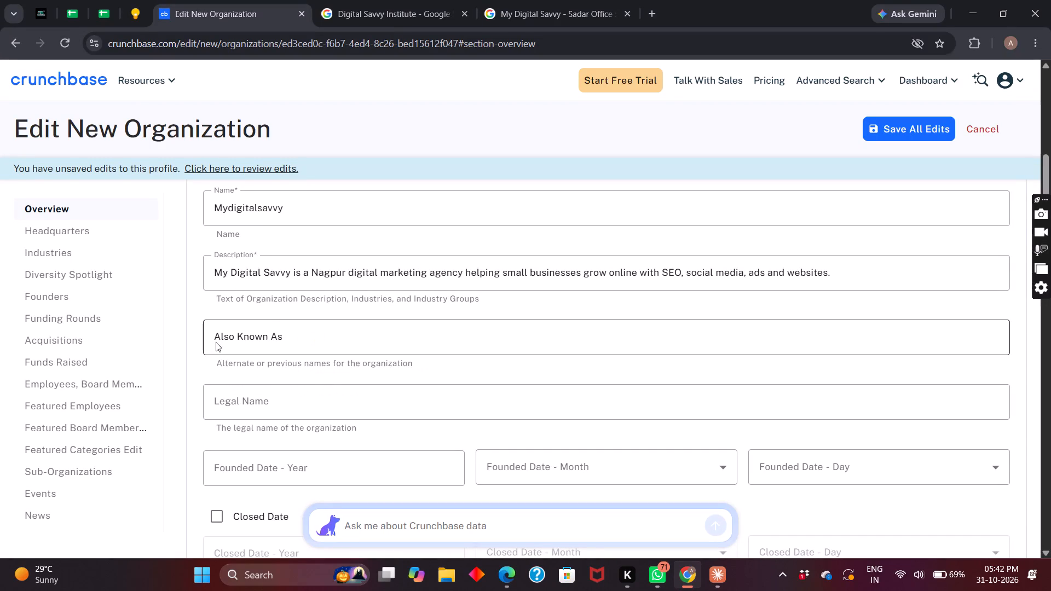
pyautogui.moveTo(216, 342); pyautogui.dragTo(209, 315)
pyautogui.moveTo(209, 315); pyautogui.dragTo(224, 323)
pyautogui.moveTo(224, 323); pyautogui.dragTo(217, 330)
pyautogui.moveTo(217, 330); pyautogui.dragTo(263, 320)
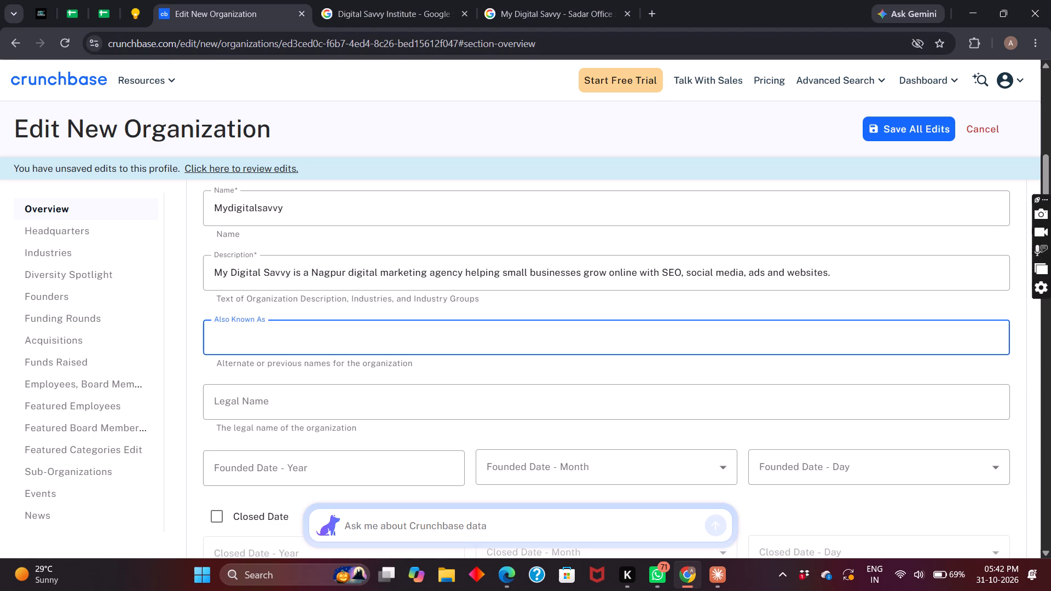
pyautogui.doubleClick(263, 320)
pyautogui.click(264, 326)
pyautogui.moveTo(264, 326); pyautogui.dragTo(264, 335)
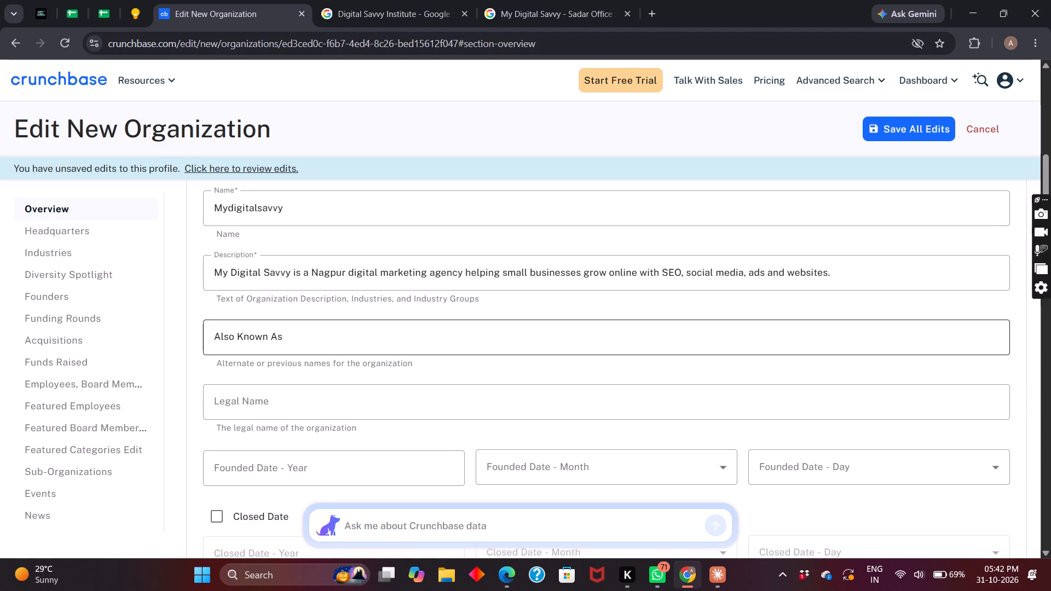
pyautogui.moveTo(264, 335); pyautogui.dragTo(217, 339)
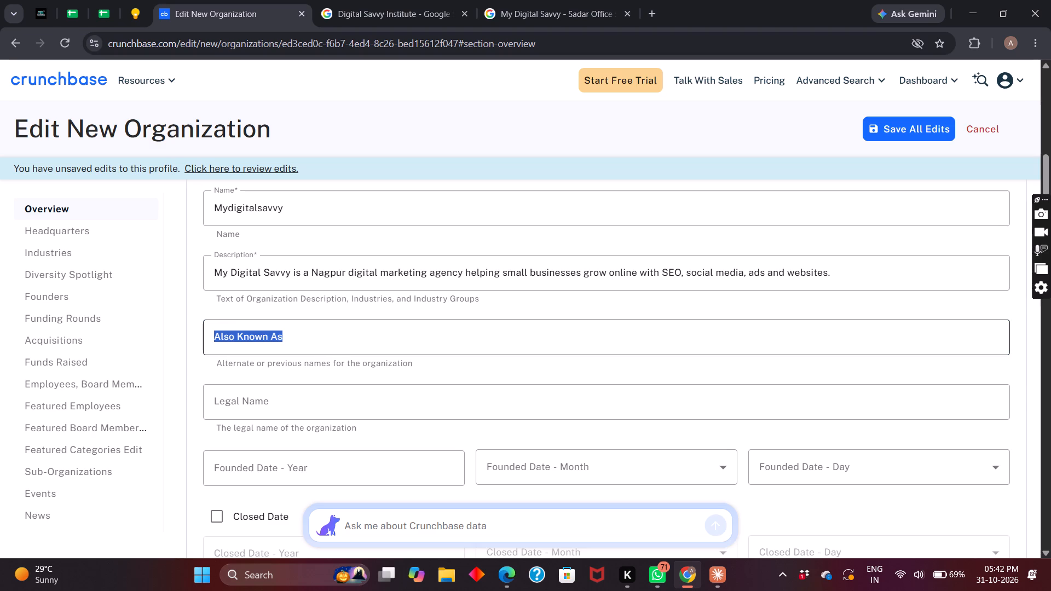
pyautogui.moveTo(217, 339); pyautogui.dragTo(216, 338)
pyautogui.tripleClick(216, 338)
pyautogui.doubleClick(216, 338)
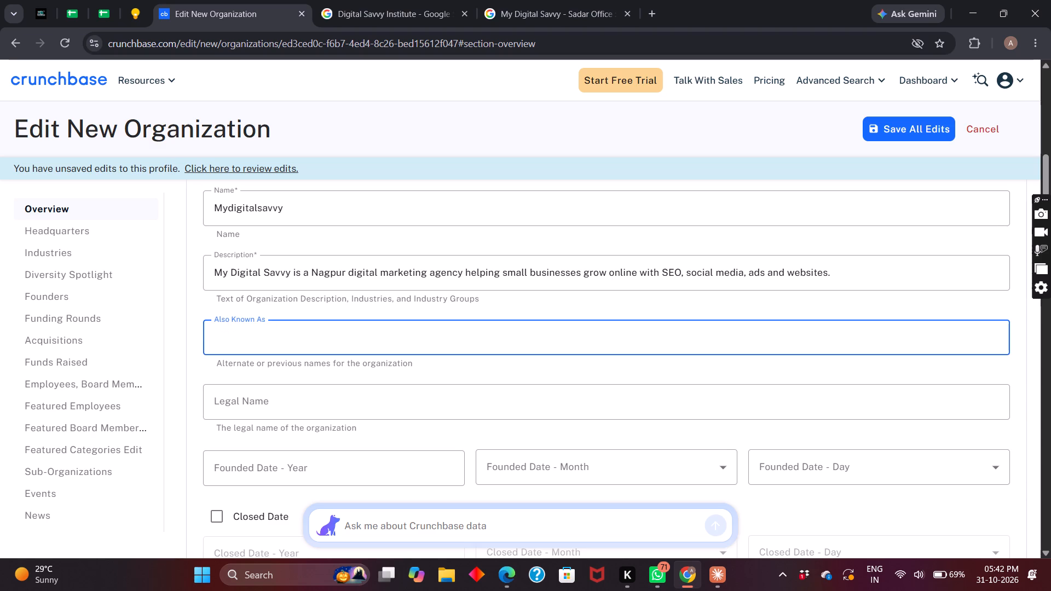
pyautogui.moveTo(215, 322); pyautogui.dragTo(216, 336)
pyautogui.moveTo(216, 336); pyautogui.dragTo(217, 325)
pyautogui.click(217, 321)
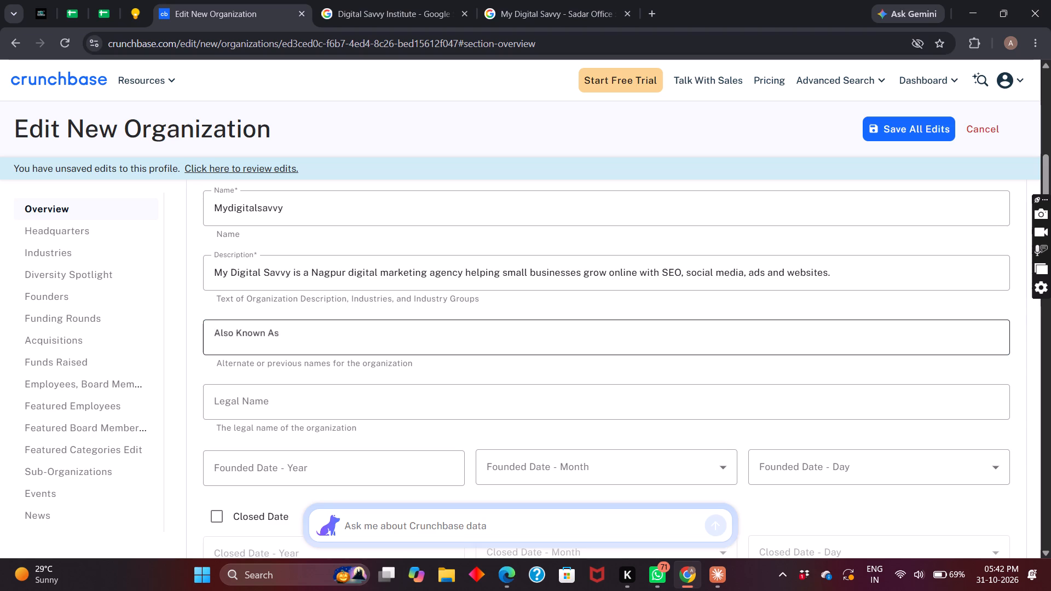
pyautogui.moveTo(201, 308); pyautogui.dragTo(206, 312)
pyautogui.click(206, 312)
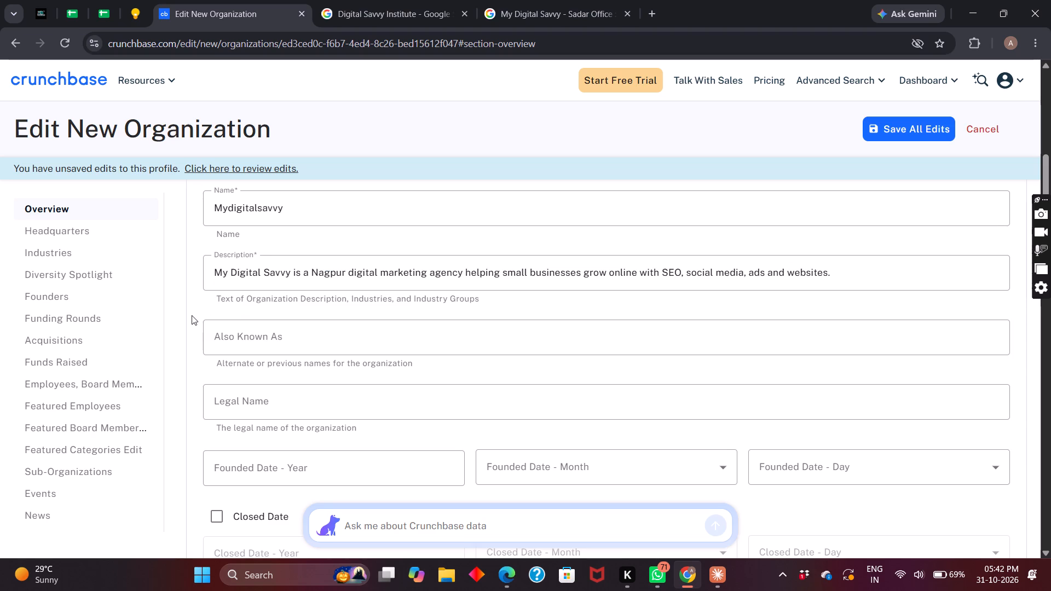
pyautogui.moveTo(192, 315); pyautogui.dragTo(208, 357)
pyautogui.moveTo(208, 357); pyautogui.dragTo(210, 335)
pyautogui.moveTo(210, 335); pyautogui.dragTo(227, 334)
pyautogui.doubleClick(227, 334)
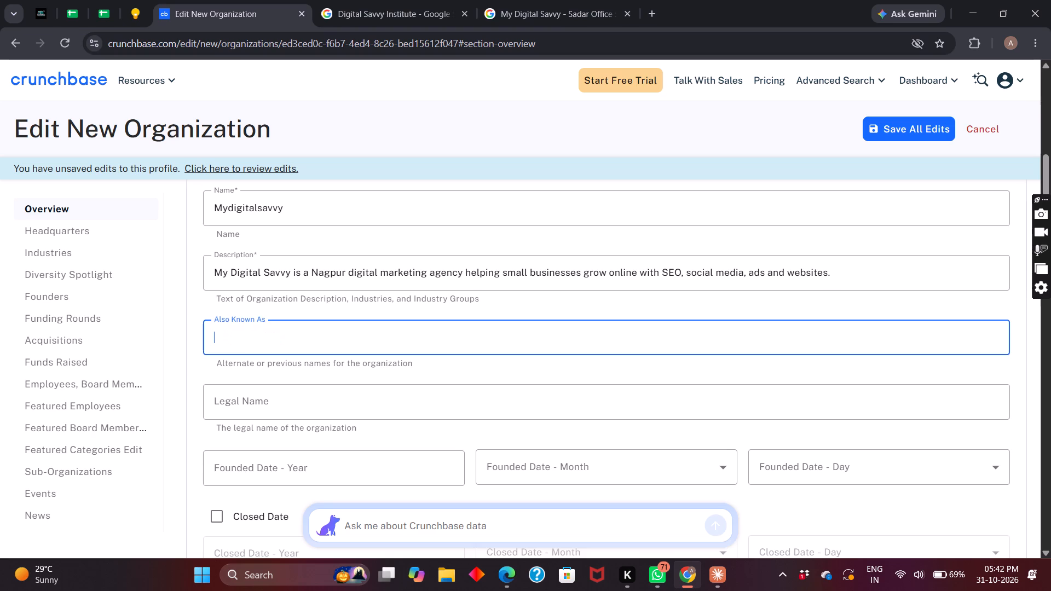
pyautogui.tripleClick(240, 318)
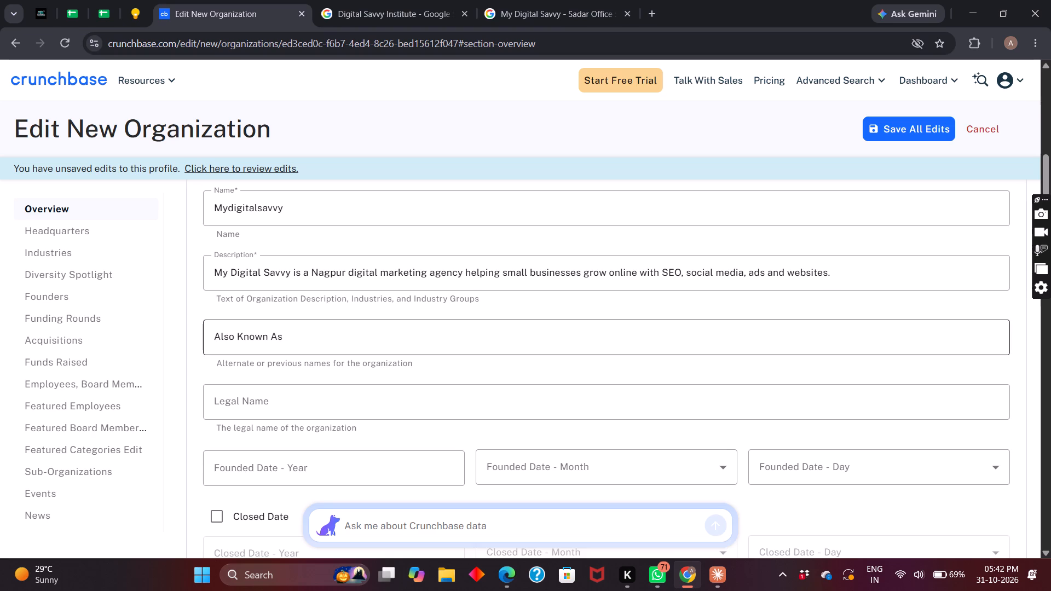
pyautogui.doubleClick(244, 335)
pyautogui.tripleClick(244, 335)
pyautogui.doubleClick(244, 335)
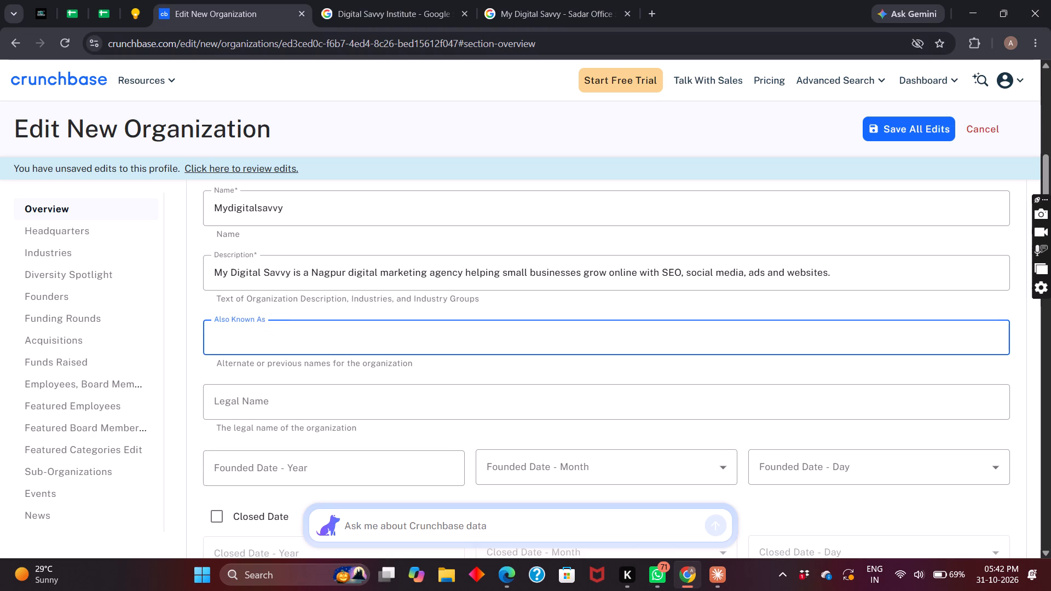
pyautogui.moveTo(205, 362); pyautogui.dragTo(429, 375)
pyautogui.hotkey('ctrl', 'c')
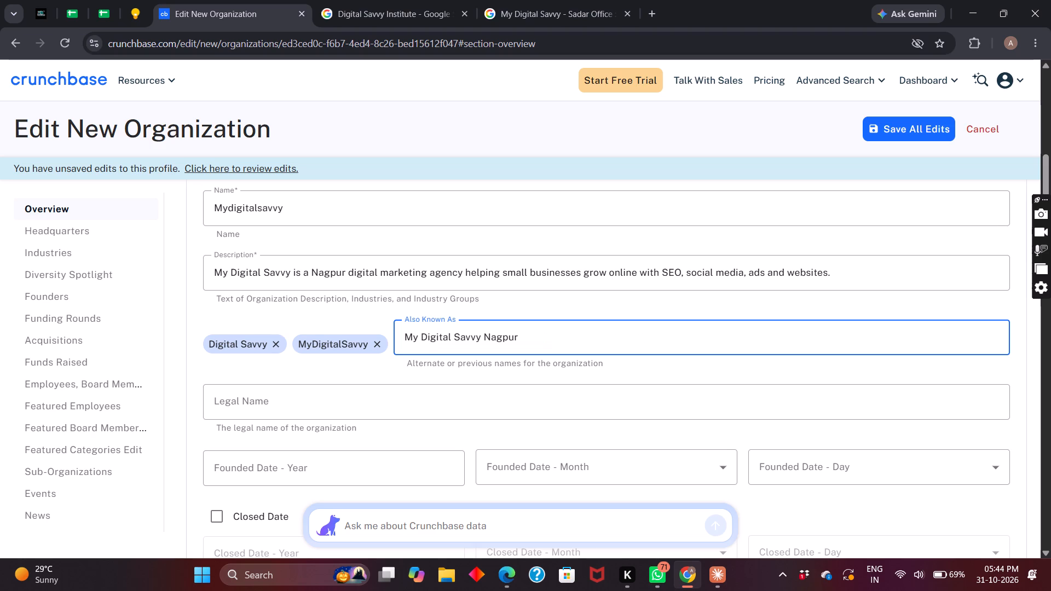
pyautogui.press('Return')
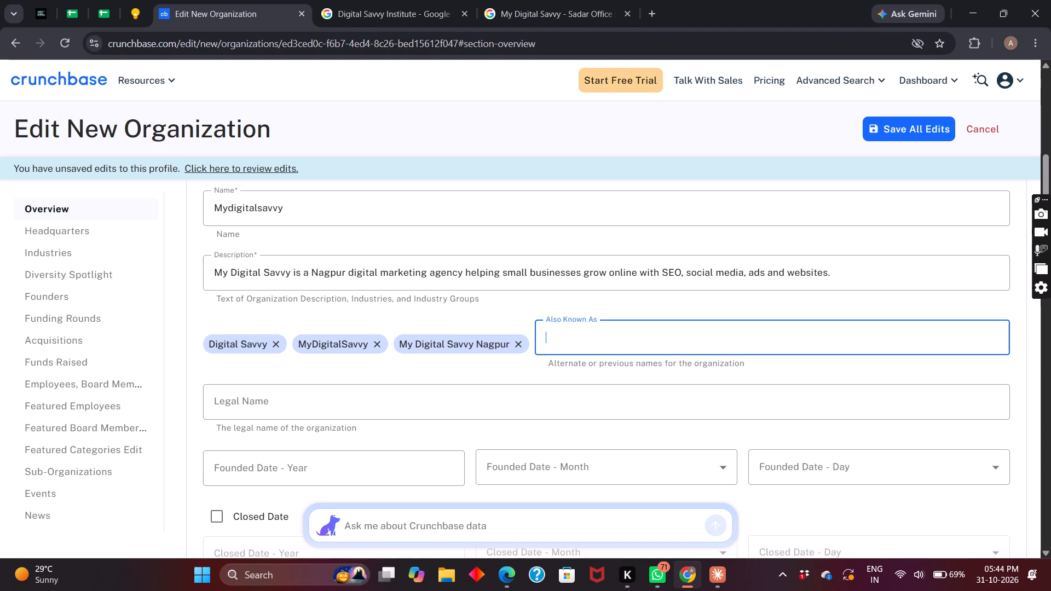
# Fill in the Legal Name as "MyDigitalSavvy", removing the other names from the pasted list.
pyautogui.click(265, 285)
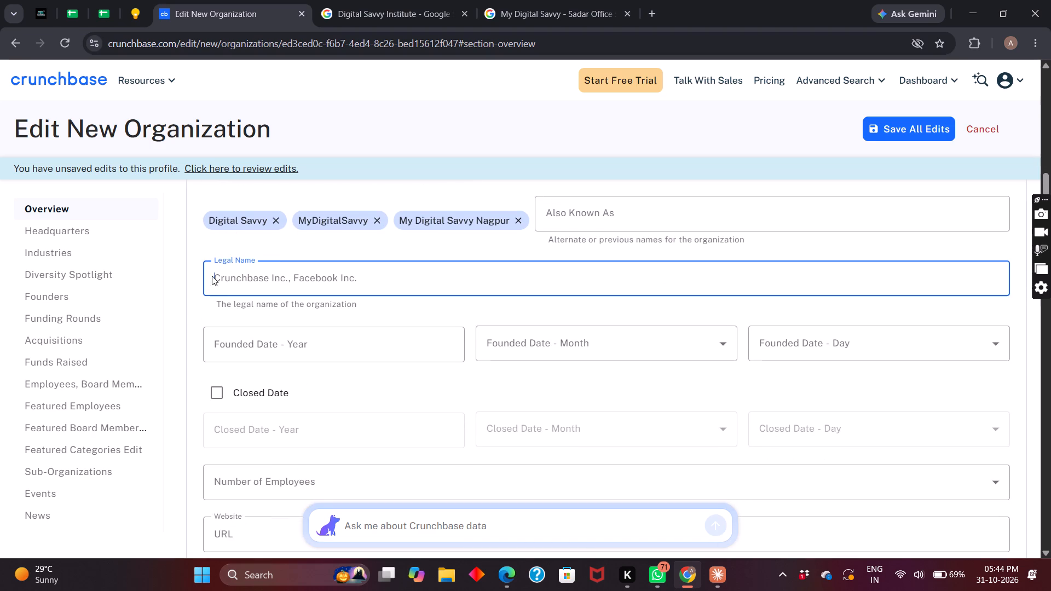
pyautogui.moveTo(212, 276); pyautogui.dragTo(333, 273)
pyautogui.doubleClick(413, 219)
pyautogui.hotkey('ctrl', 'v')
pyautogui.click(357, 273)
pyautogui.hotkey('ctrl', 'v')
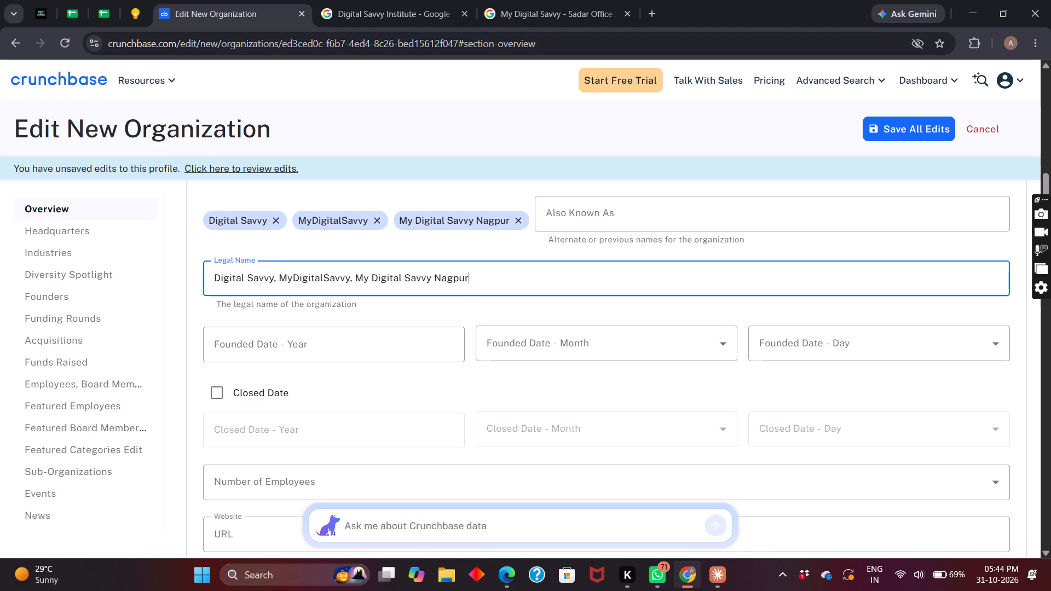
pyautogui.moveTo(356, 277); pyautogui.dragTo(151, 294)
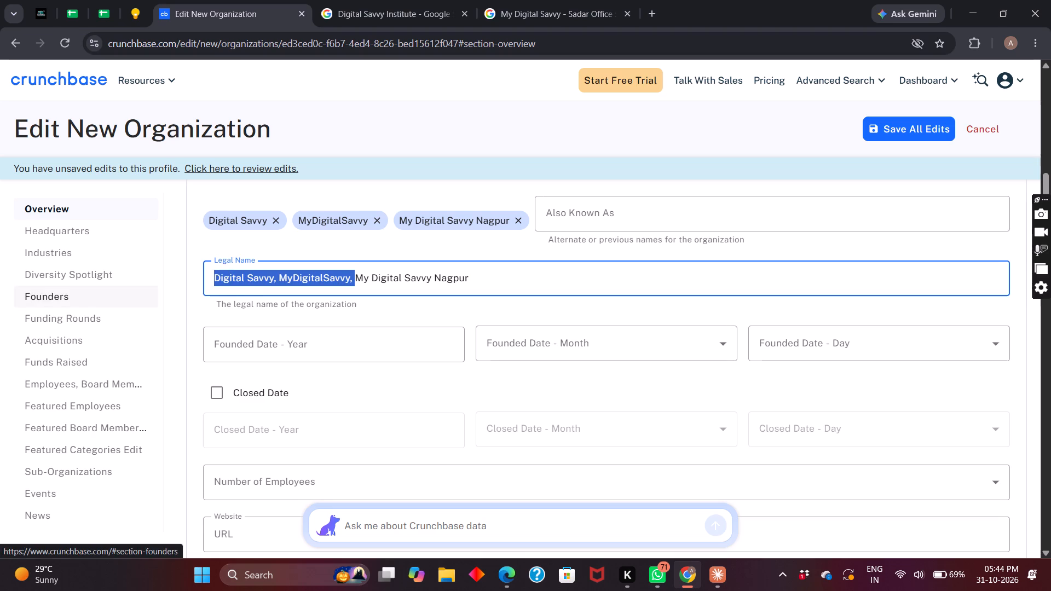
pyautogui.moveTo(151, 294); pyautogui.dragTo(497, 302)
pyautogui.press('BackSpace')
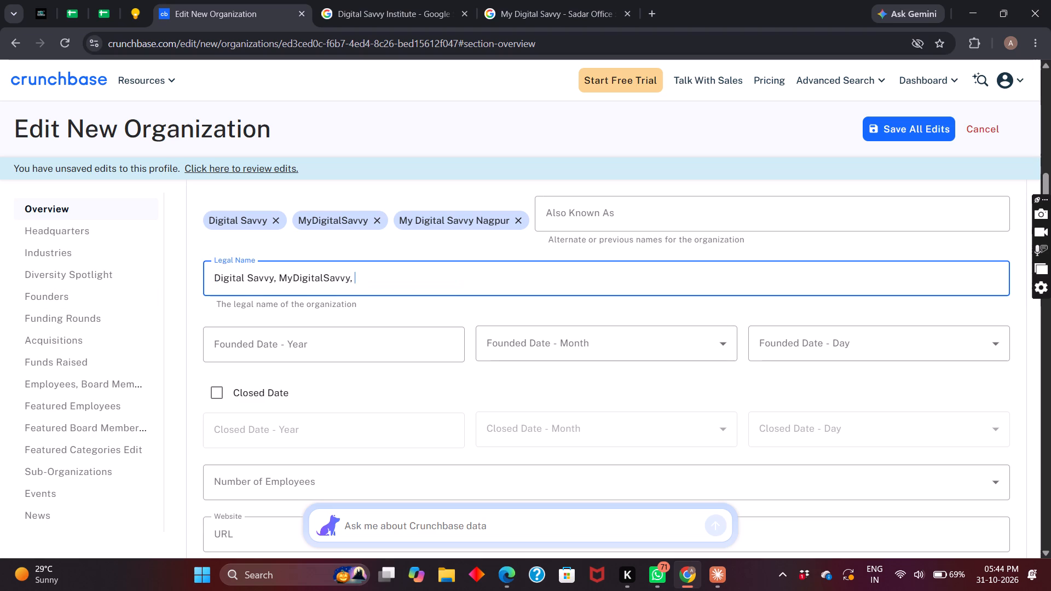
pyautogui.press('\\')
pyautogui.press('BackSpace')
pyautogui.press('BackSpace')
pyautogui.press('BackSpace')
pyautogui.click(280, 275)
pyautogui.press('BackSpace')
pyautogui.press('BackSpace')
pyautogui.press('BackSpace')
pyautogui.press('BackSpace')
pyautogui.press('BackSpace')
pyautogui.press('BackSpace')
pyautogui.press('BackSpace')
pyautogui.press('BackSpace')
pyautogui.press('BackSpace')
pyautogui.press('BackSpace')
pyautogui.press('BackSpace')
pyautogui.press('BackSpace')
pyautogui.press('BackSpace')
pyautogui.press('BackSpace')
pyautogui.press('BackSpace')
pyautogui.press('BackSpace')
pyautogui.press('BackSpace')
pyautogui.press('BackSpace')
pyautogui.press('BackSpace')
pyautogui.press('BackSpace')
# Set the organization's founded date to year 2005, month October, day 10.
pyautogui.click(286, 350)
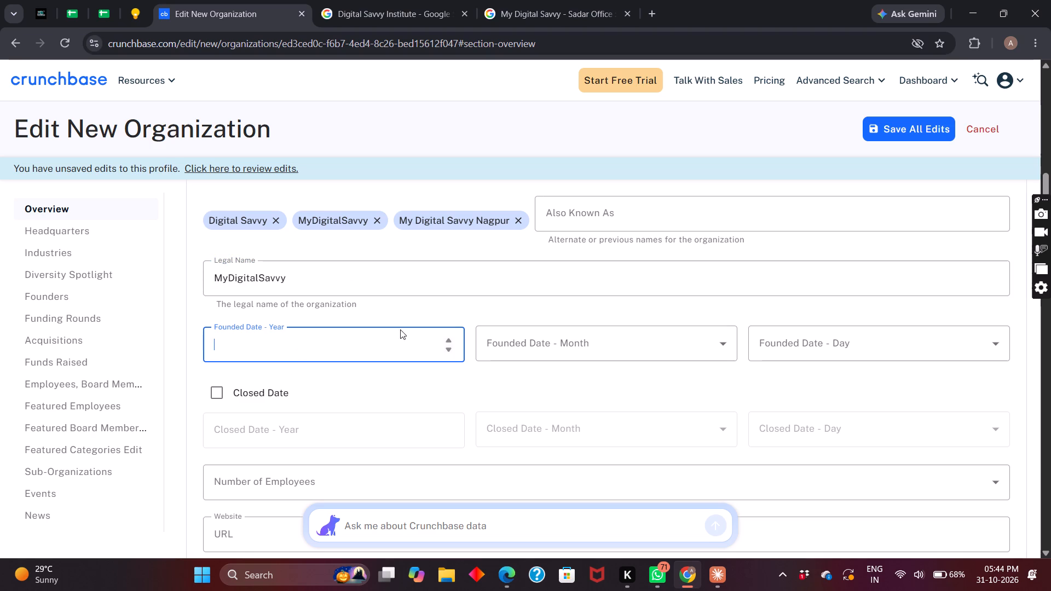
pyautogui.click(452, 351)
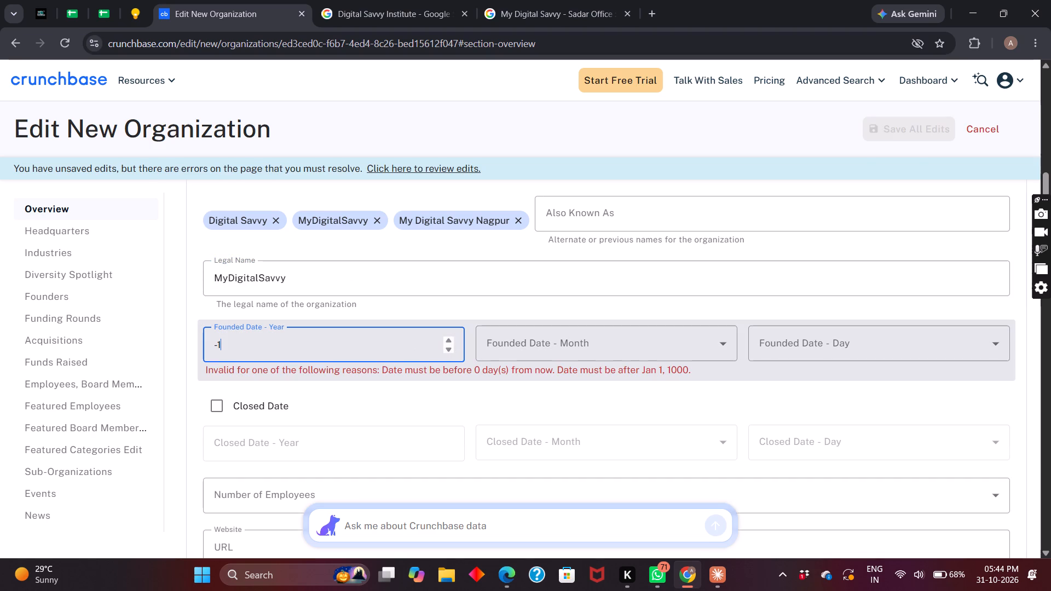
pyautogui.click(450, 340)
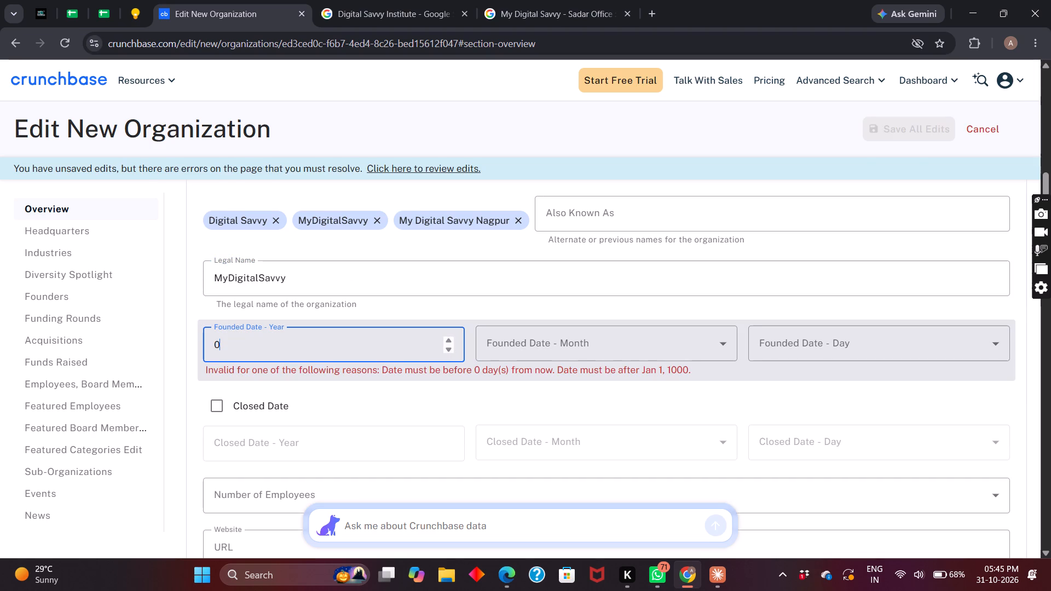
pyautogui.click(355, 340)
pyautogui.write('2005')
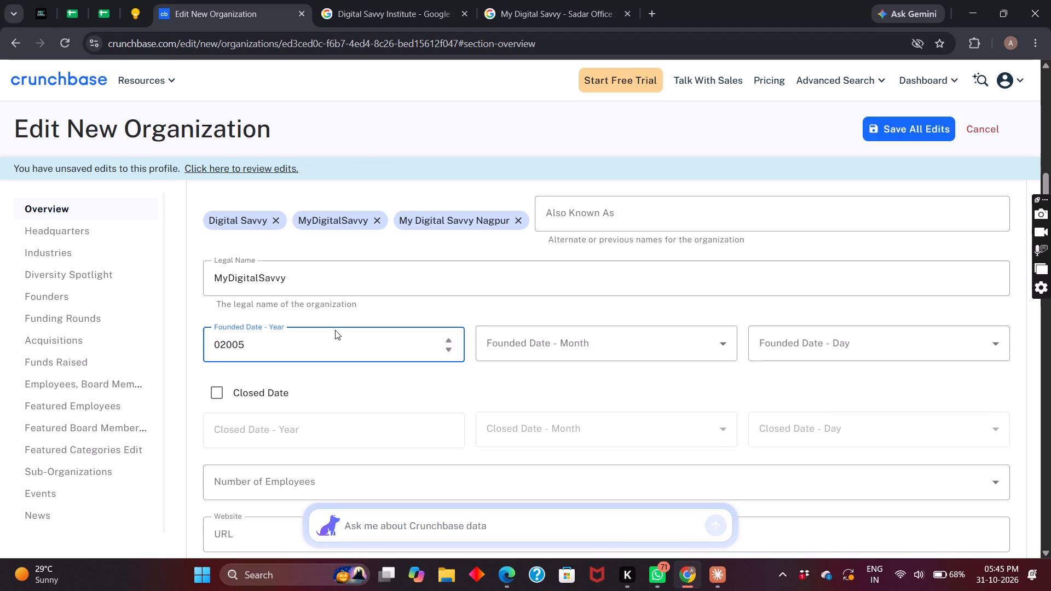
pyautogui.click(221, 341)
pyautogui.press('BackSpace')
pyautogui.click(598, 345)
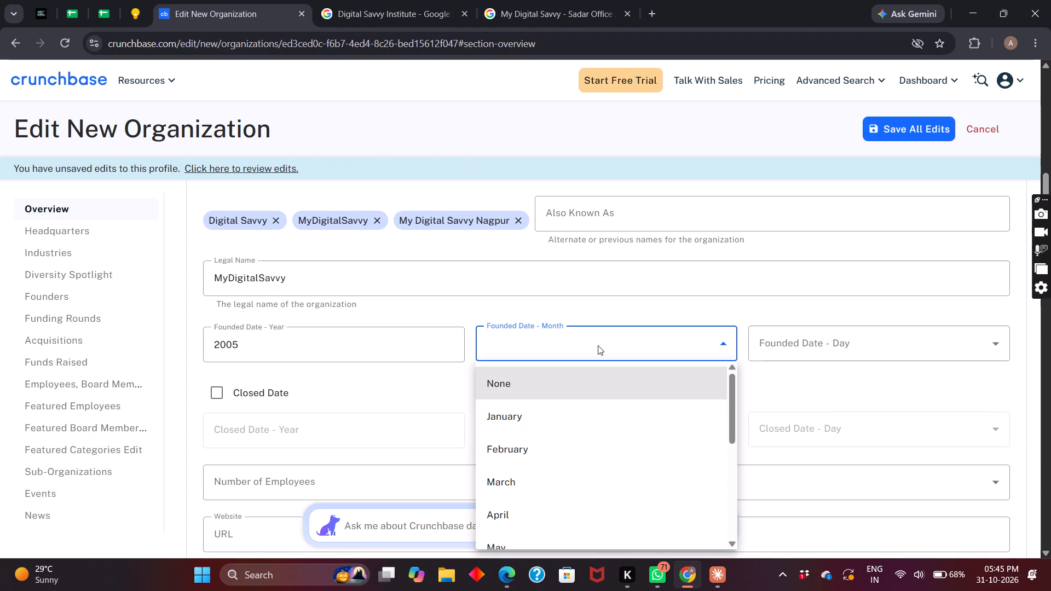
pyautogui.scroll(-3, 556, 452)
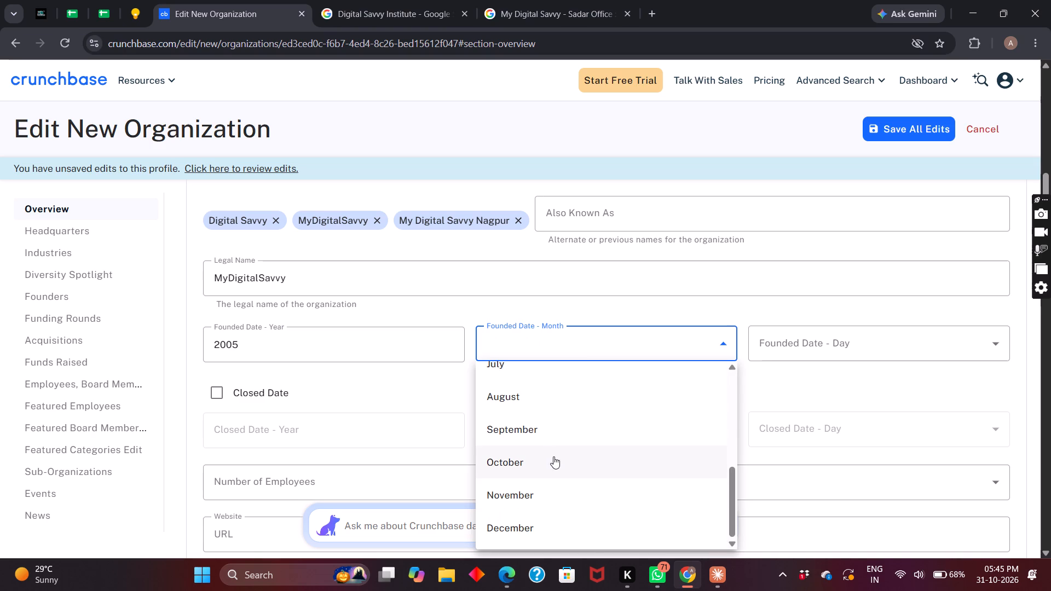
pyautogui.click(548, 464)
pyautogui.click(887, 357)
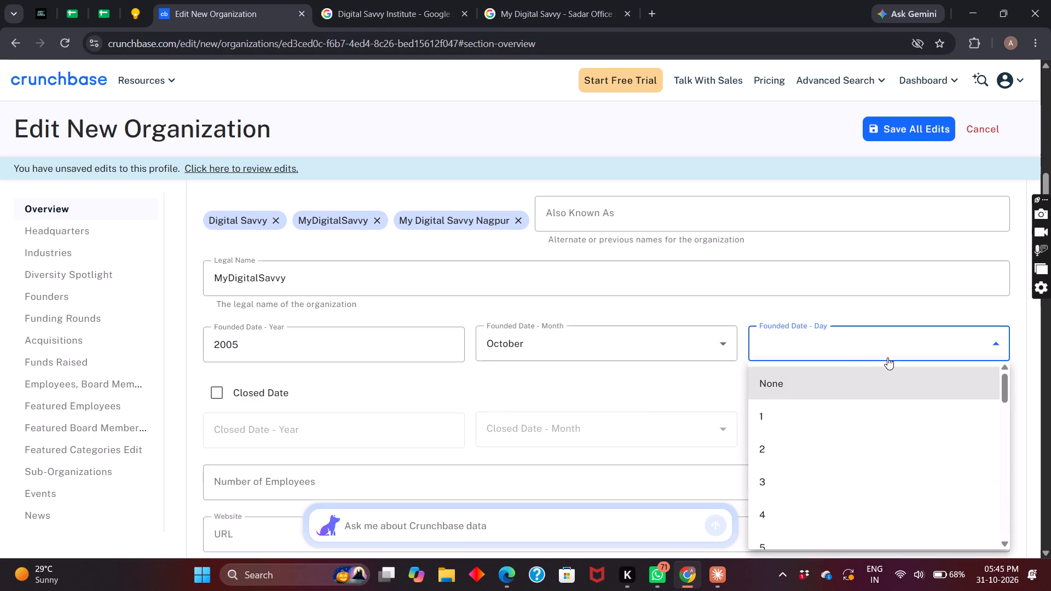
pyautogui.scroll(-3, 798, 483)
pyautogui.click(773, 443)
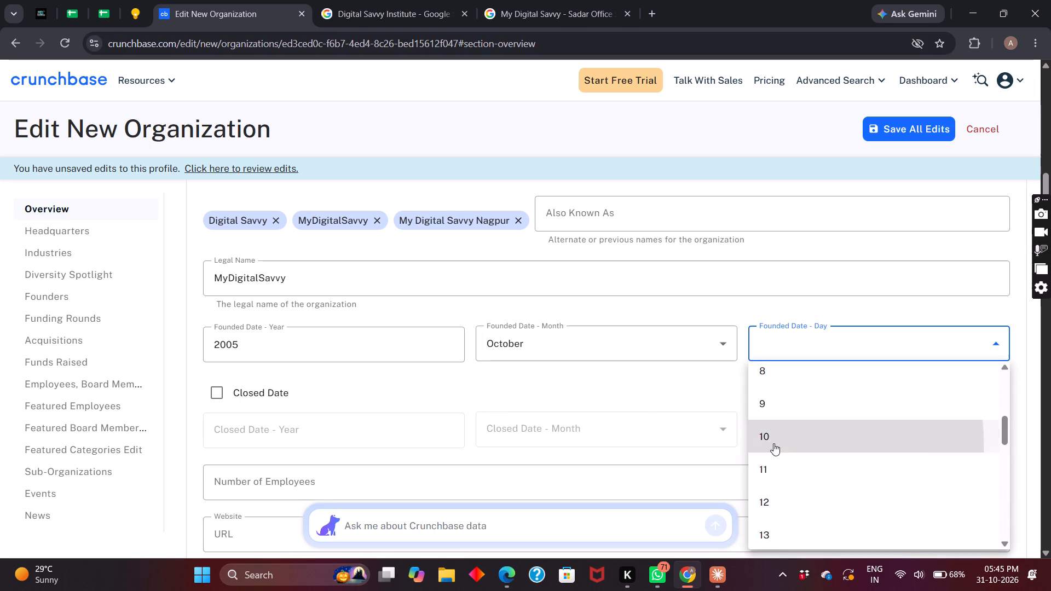
# Look through the remaining sections of the organization form to see which details it still asks for.
pyautogui.scroll(-2, 366, 436)
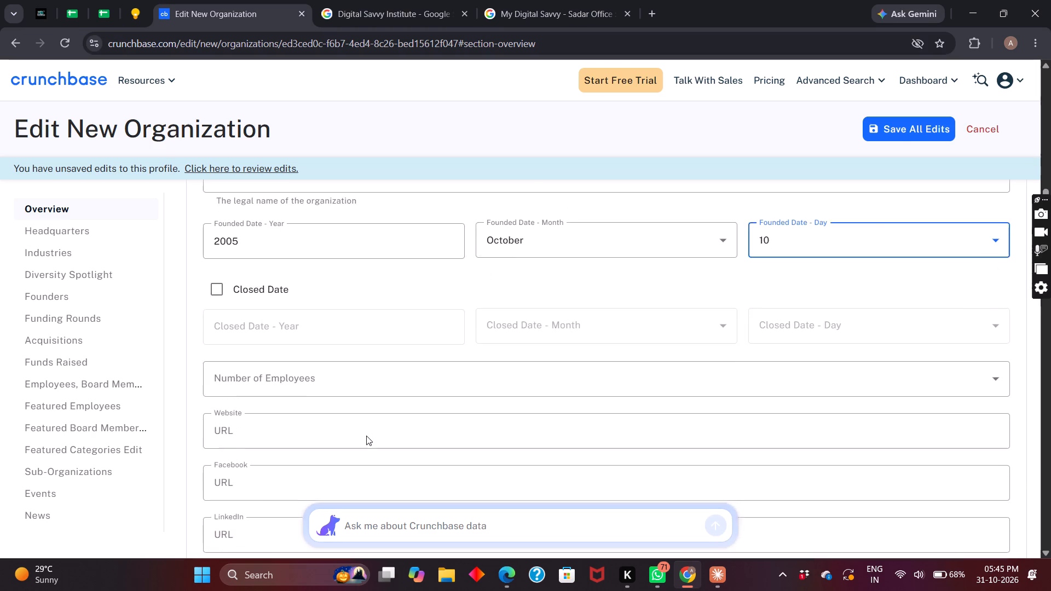
pyautogui.scroll(-1, 366, 436)
pyautogui.scroll(-13, 328, 266)
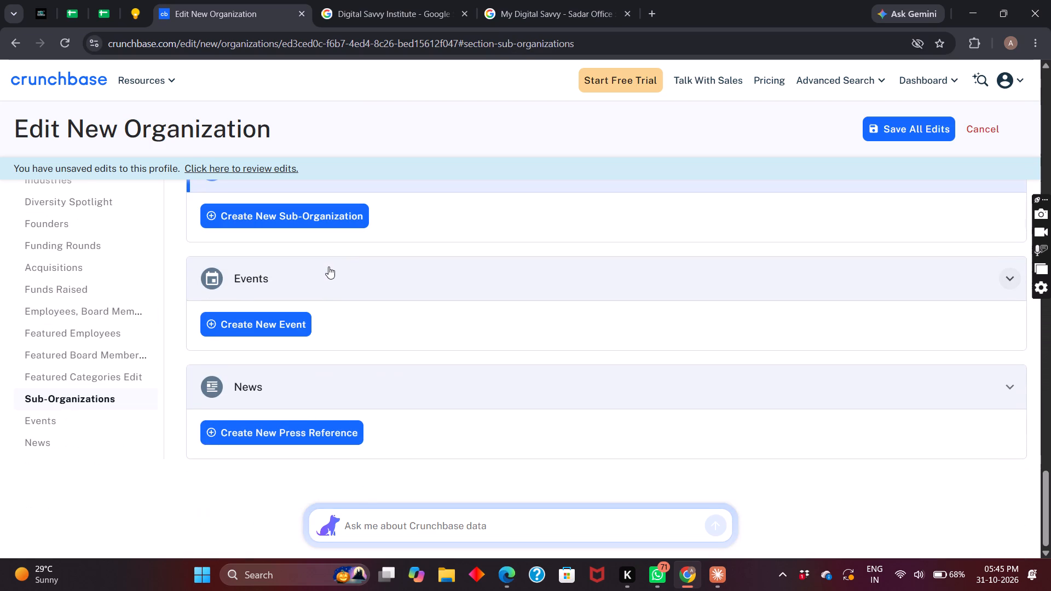
pyautogui.scroll(8, 328, 266)
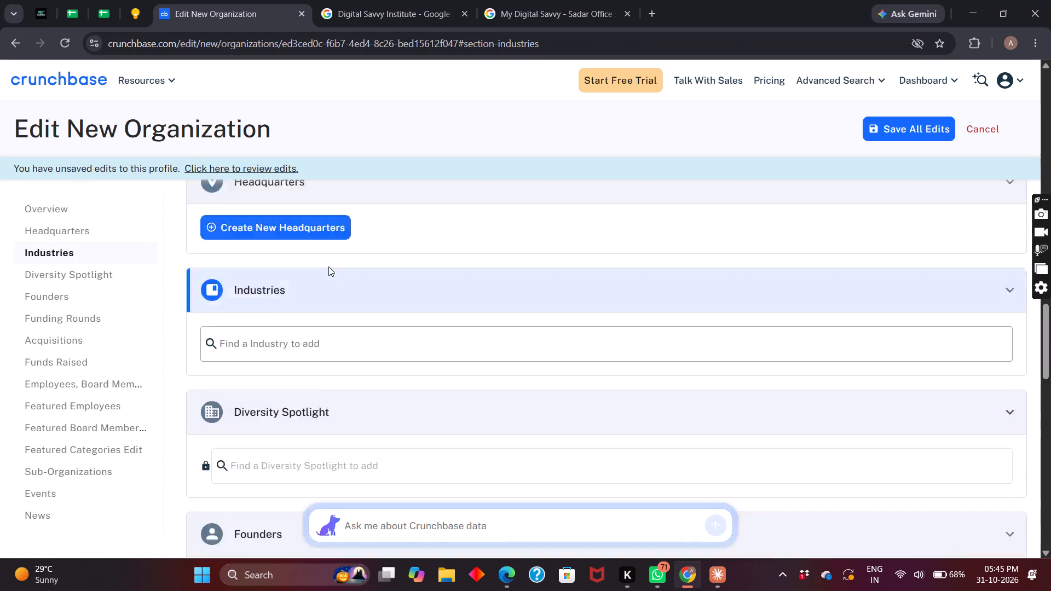
pyautogui.scroll(2, 328, 266)
pyautogui.scroll(-1, 328, 266)
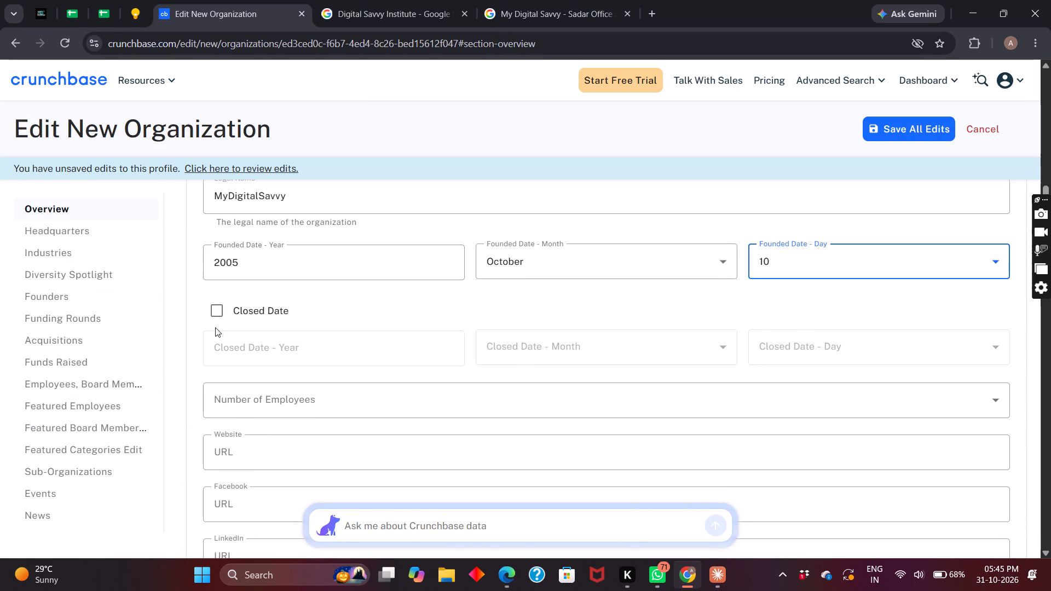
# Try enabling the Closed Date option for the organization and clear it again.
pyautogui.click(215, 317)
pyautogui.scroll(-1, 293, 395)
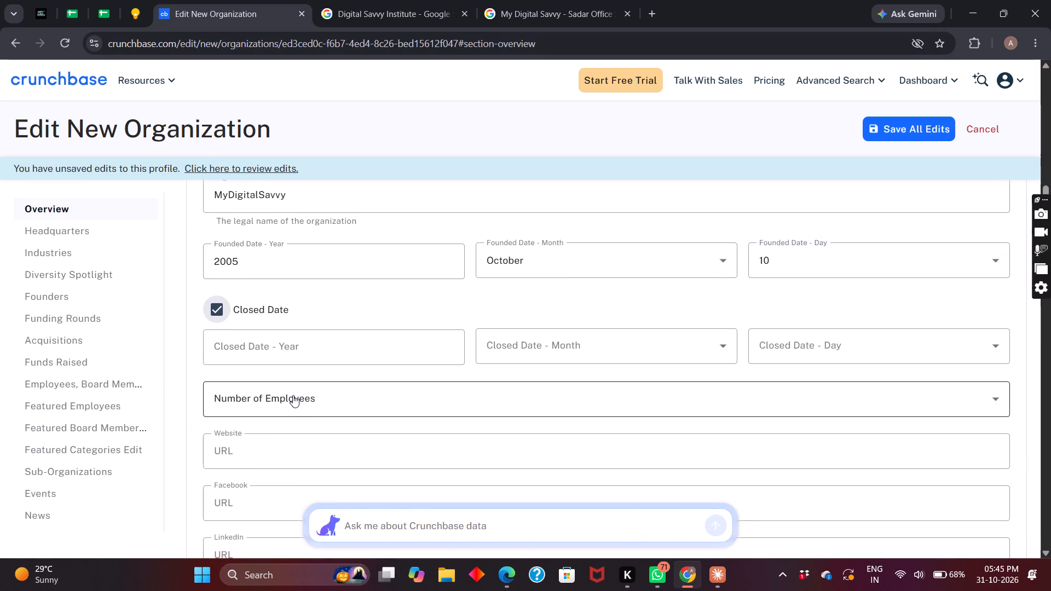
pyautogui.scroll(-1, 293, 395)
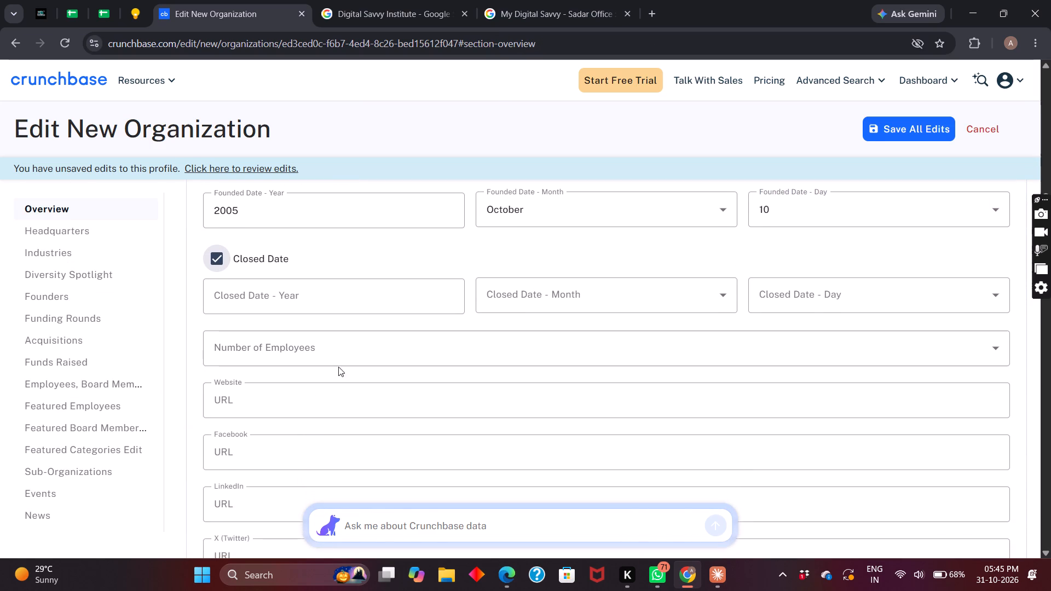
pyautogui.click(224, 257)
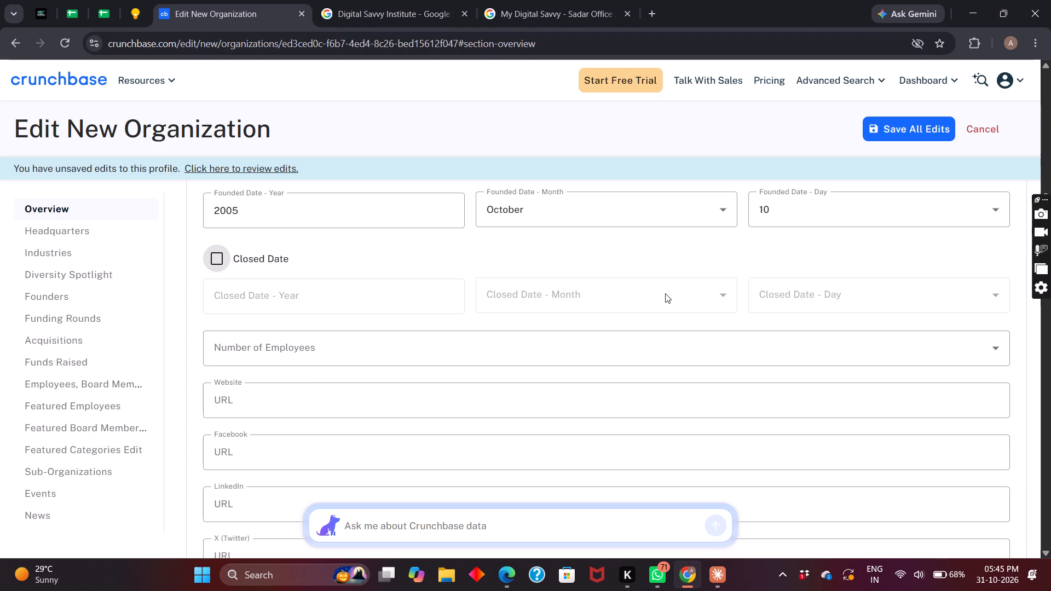
# Close the Crunchbase organization form and leave the site without saving the edits.
pyautogui.scroll(-5, 384, 381)
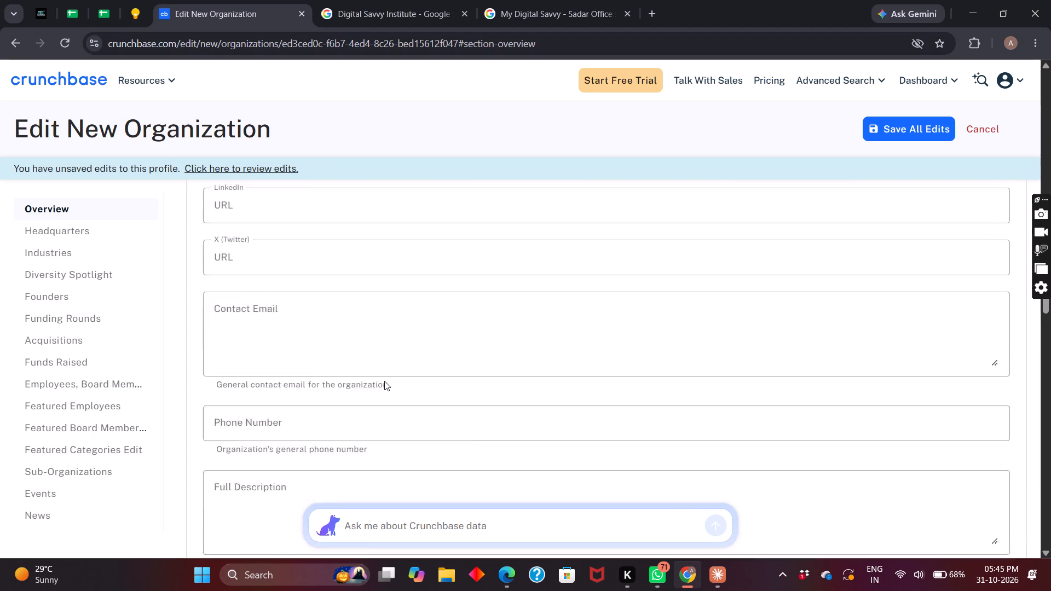
pyautogui.scroll(-2, 384, 381)
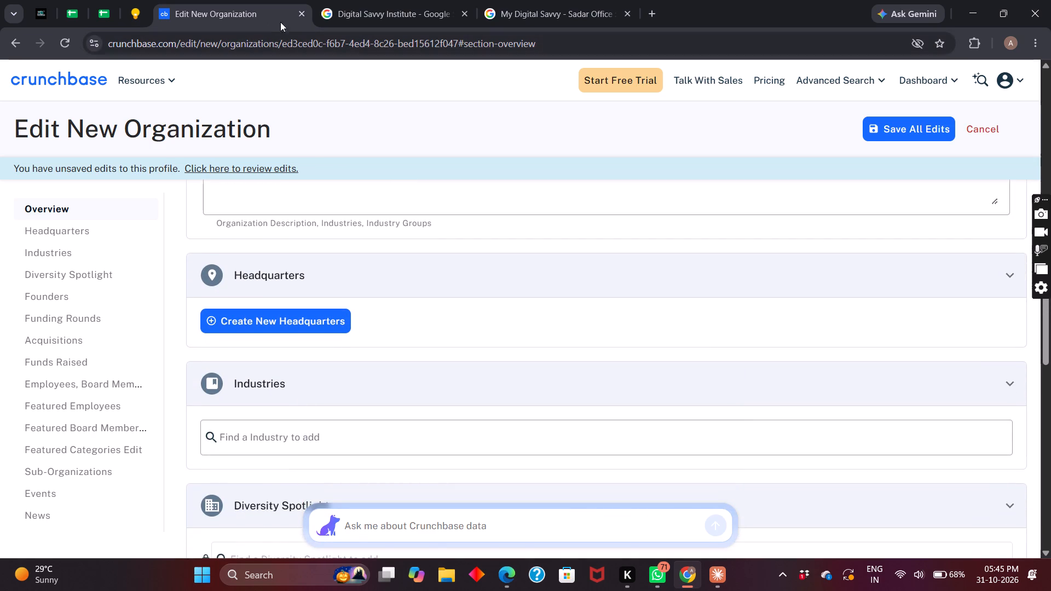
pyautogui.click(301, 12)
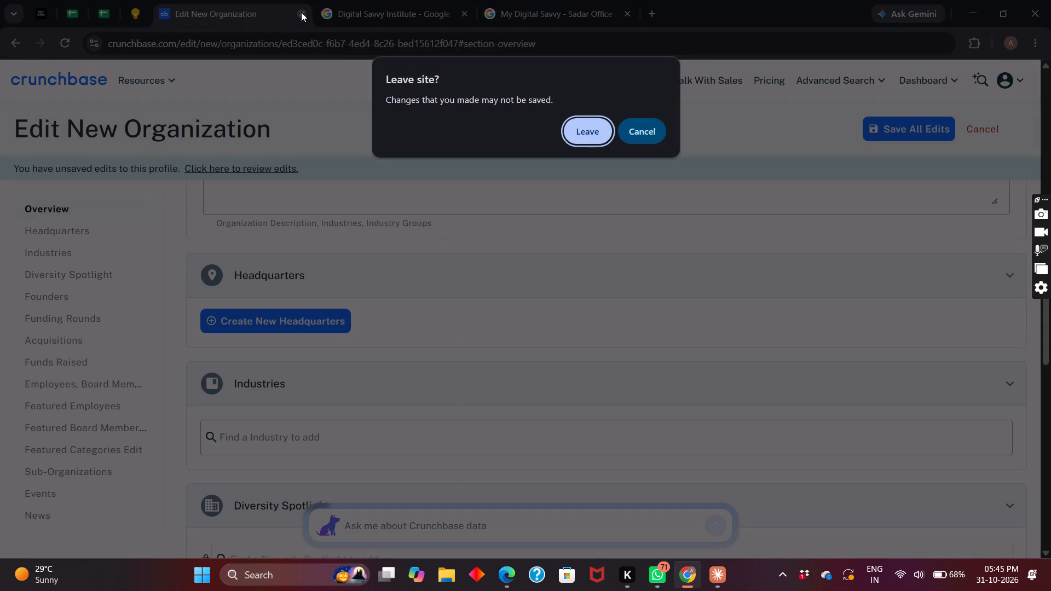
pyautogui.click(596, 128)
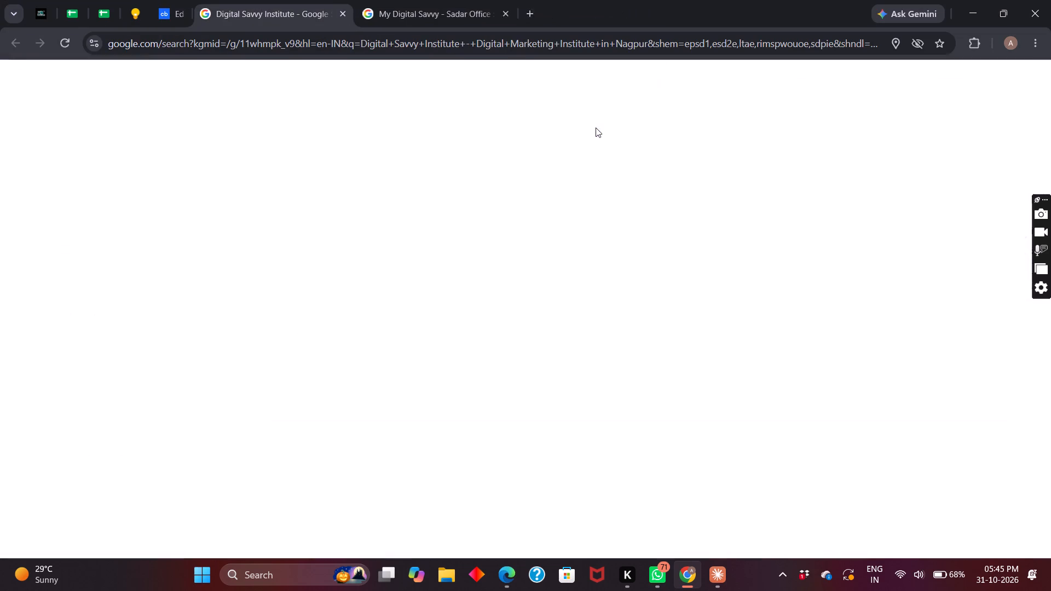
# Look through the Google results for Digital Savvy Institute, including its business profile, website links and third-party listings.
pyautogui.scroll(-5, 453, 272)
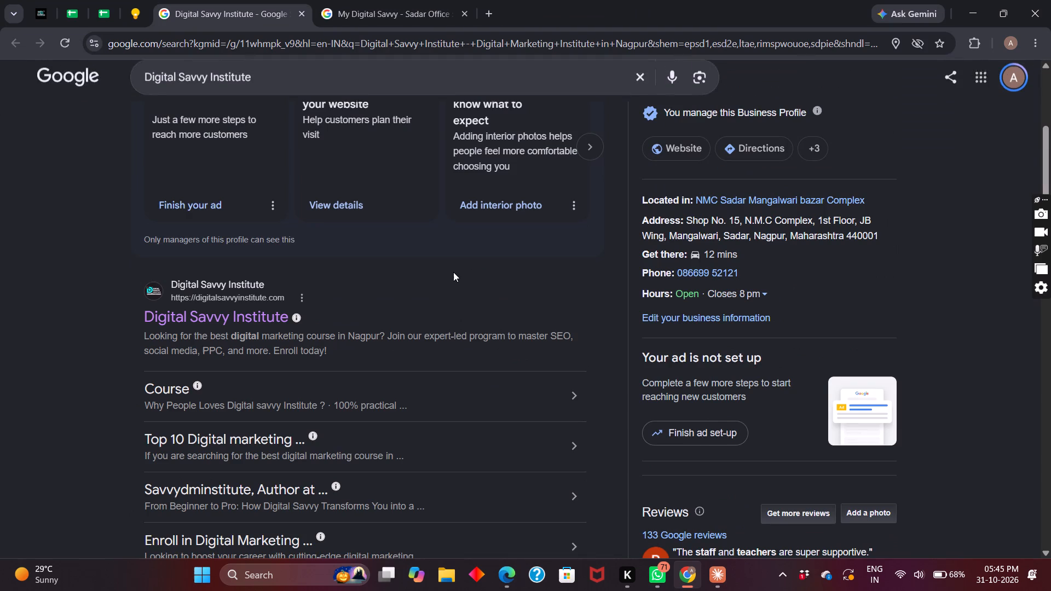
pyautogui.scroll(-4, 453, 272)
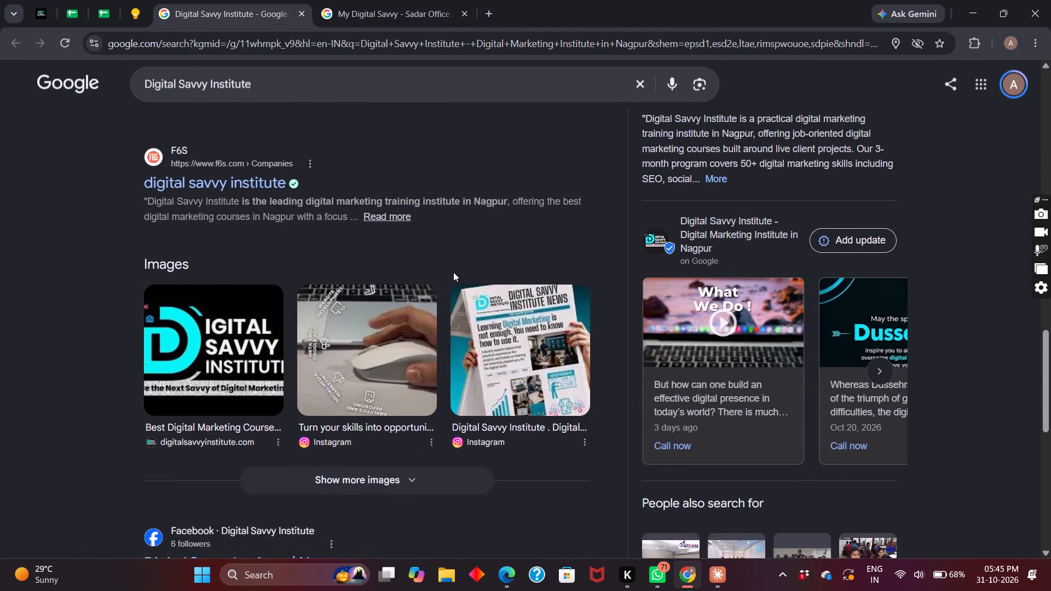
pyautogui.scroll(-4, 453, 272)
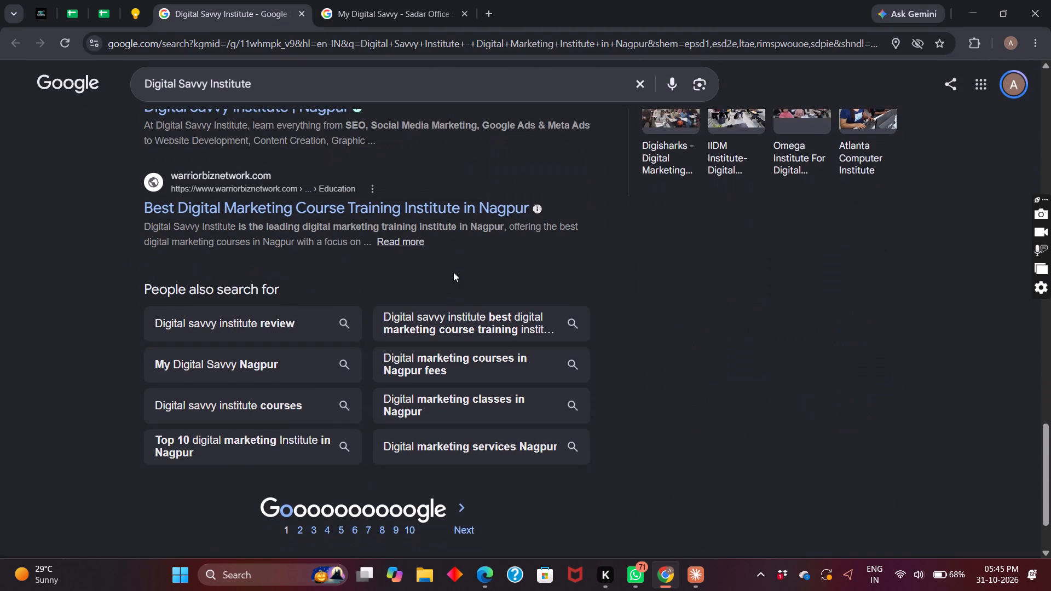
pyautogui.scroll(-5, 453, 272)
pyautogui.scroll(11, 453, 272)
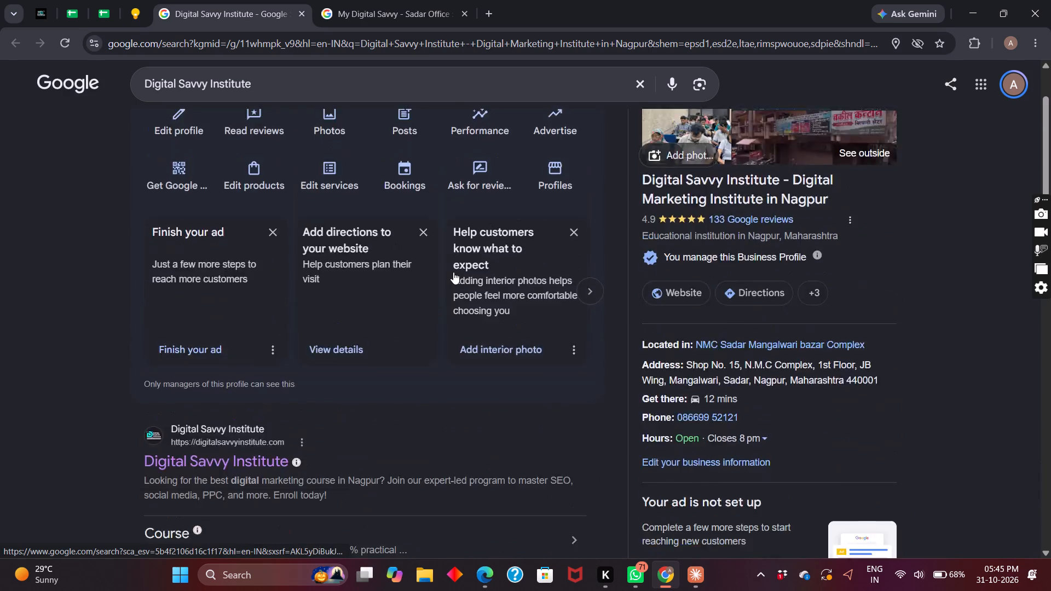
pyautogui.scroll(-9, 453, 272)
pyautogui.scroll(16, 453, 272)
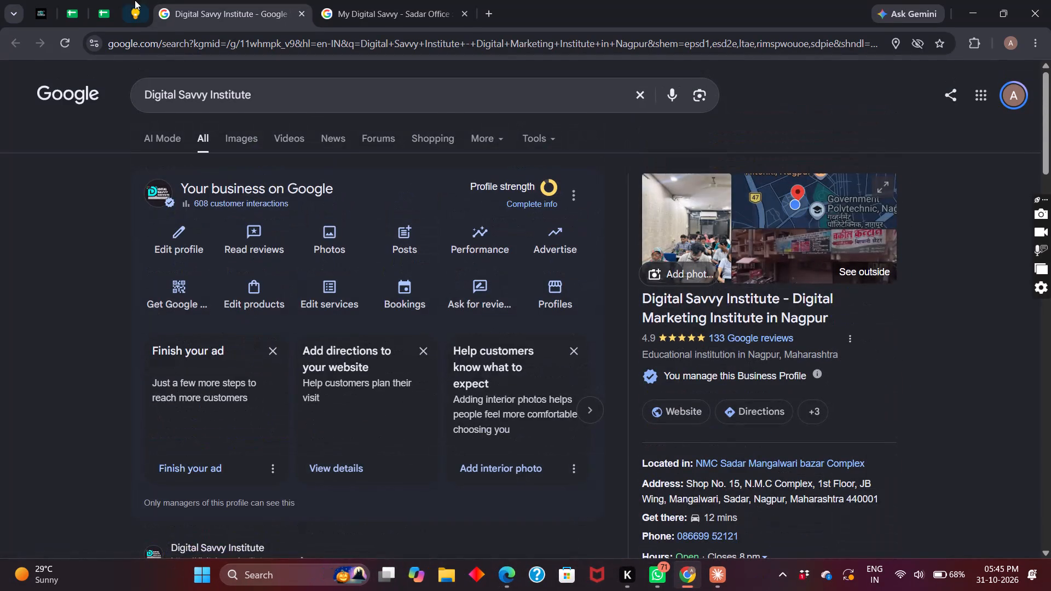
# Reload the Digital Savvy Institute search results and look over the refreshed business profile.
pyautogui.click(68, 39)
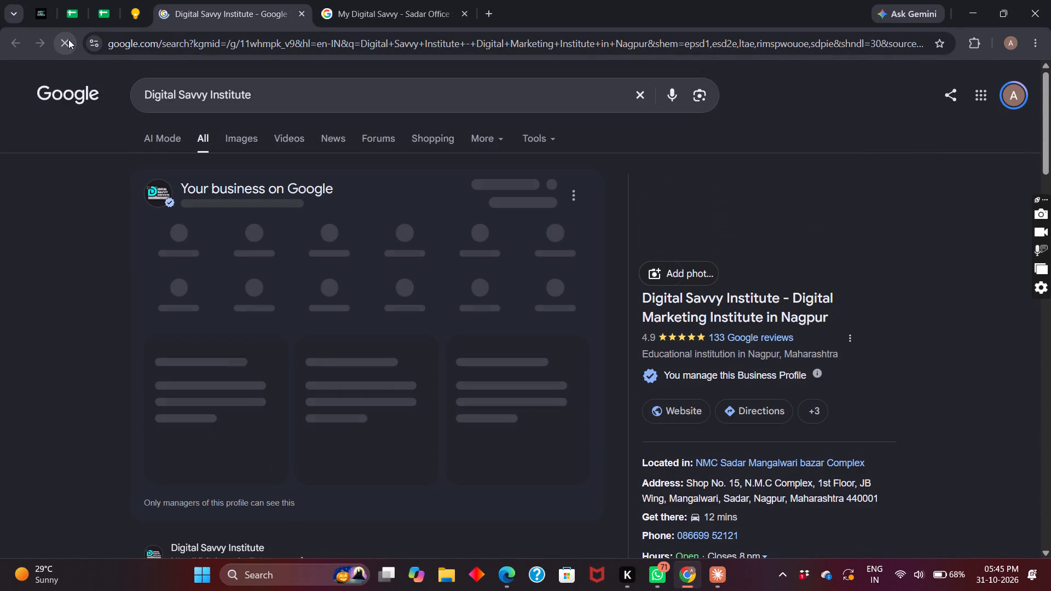
pyautogui.scroll(-1, 625, 246)
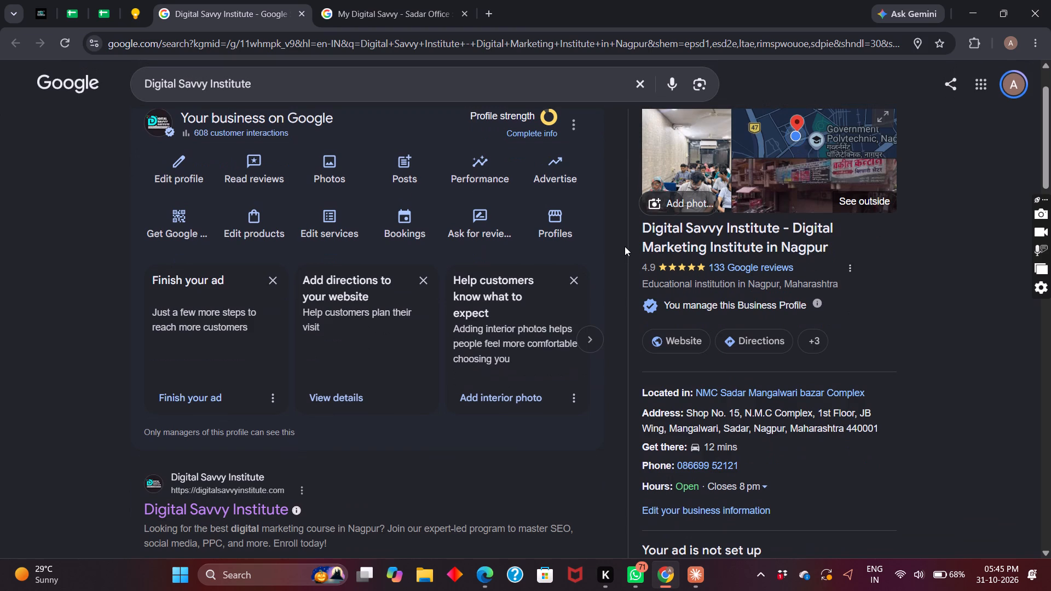
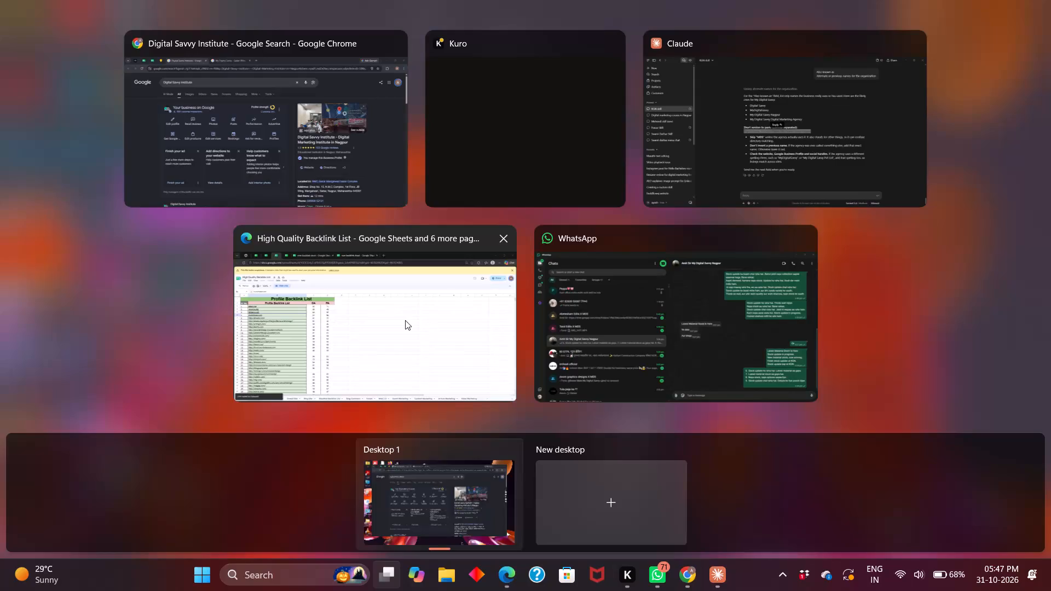
# Switch to the High Quality Backlink List in Edge, copy the listography.com address from the Profile sheet, and open it in a new tab.
pyautogui.click(405, 320)
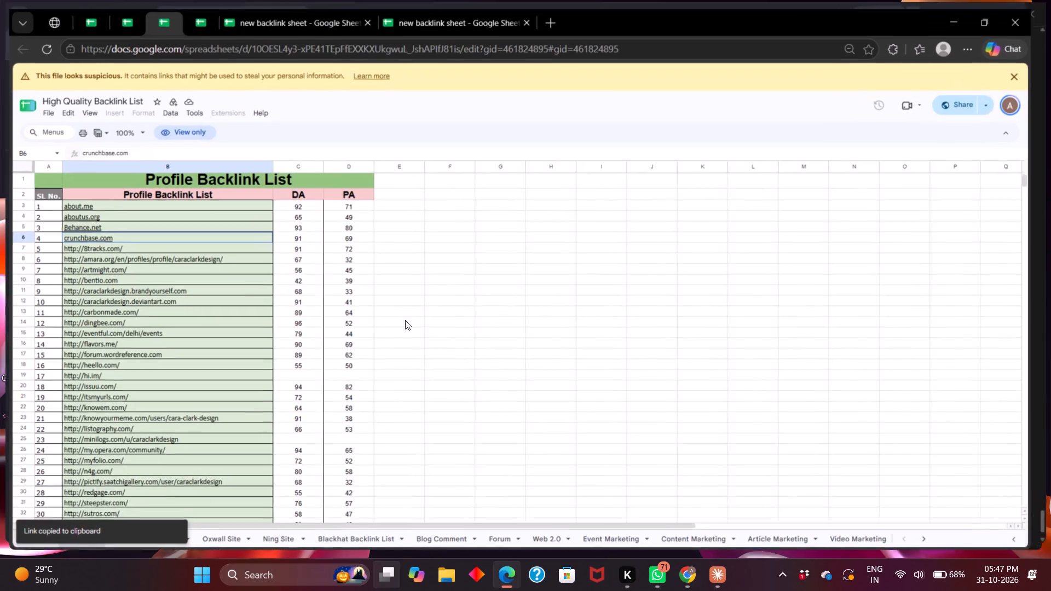
pyautogui.scroll(-1, 128, 378)
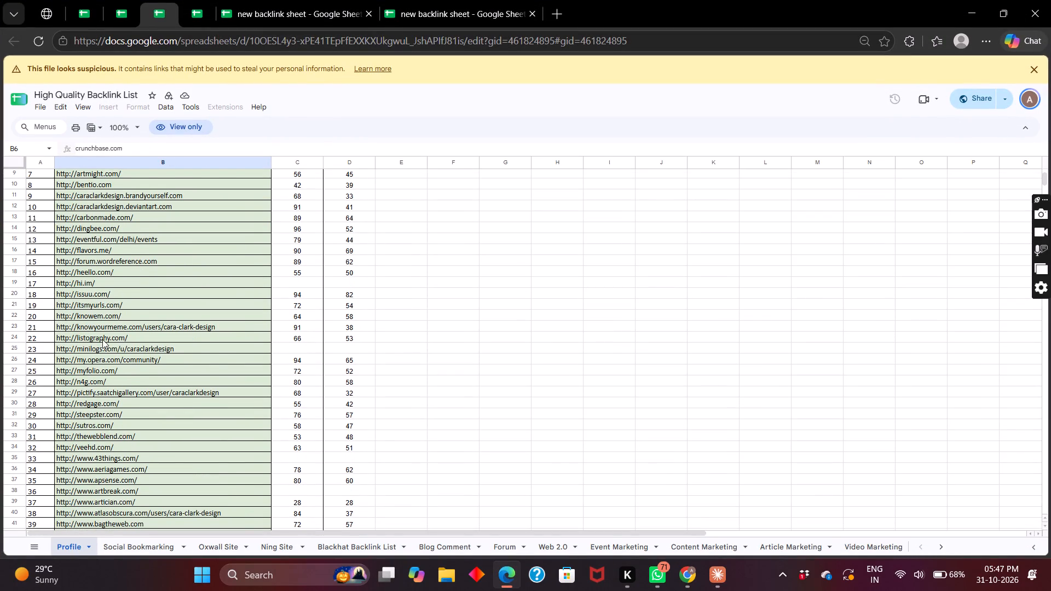
pyautogui.click(102, 339)
pyautogui.tripleClick(129, 340)
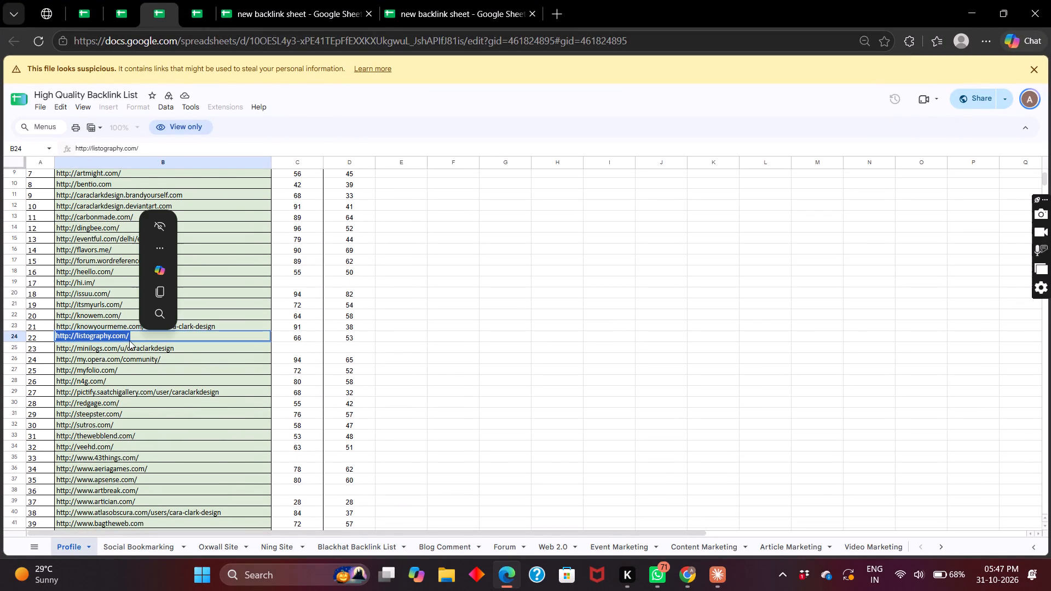
pyautogui.click(157, 299)
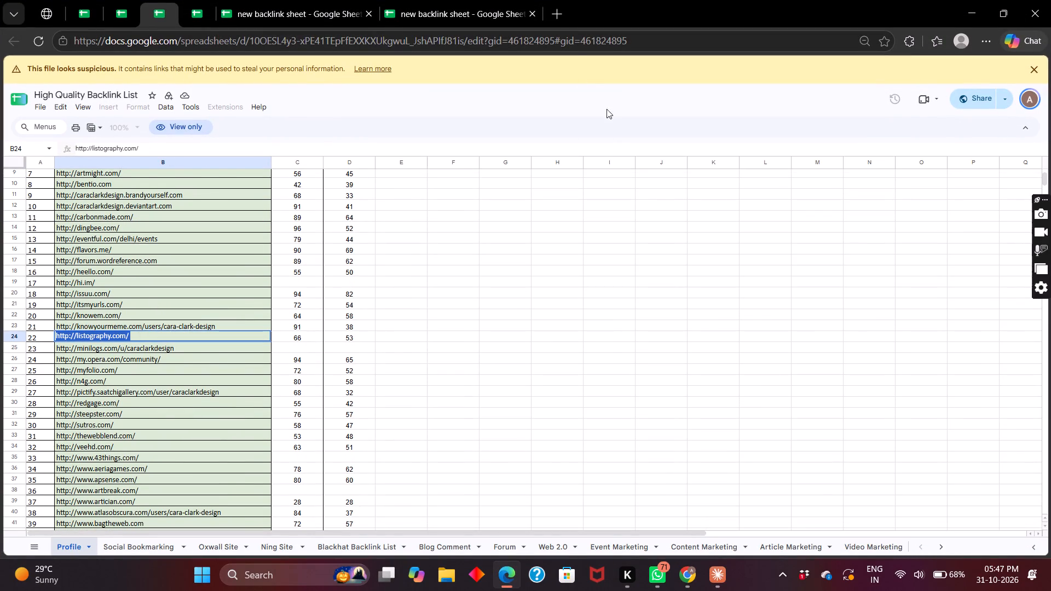
pyautogui.click(563, 12)
pyautogui.click(362, 42)
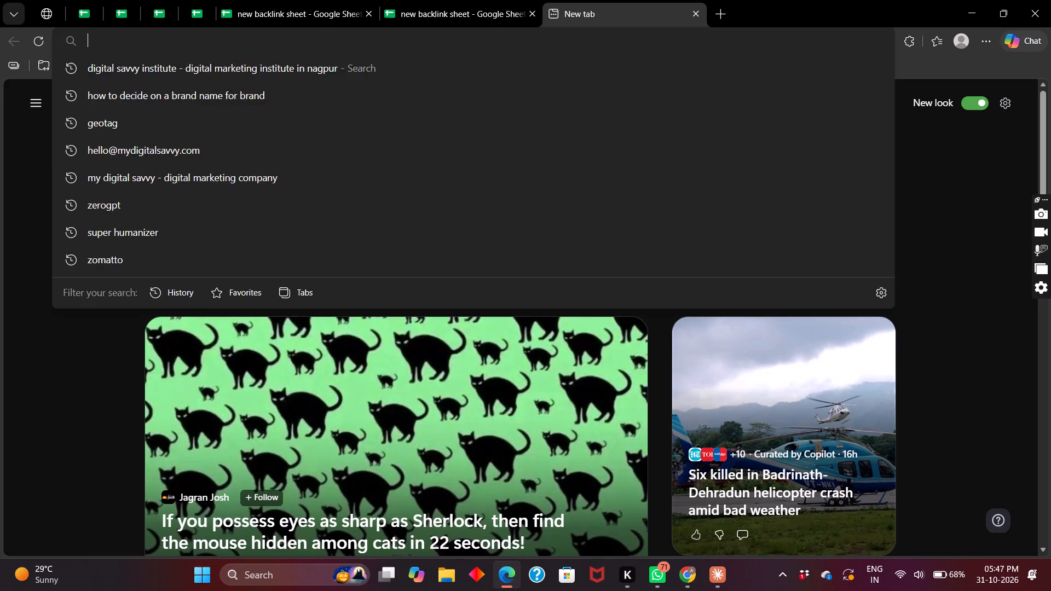
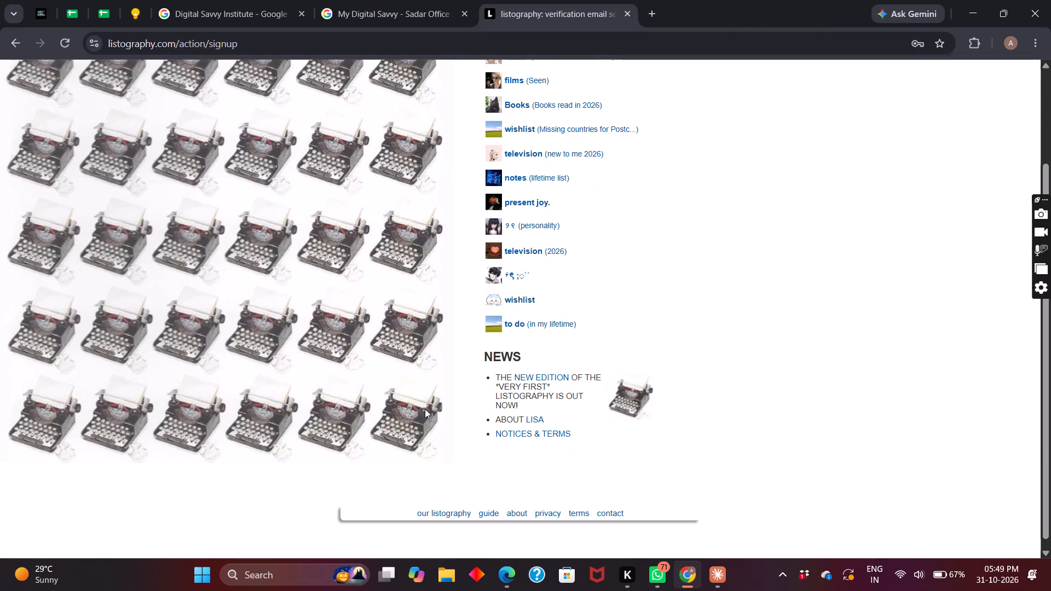
# Open the "our listography" page and look through its guide, important notices, FAQ, terms, privacy and contact sections.
pyautogui.click(452, 508)
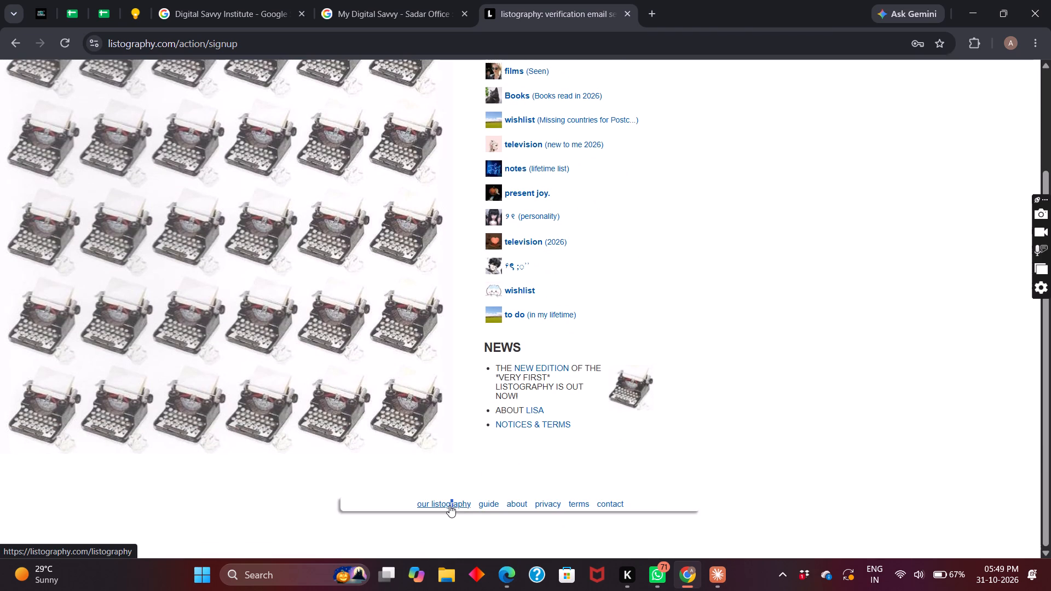
pyautogui.click(449, 505)
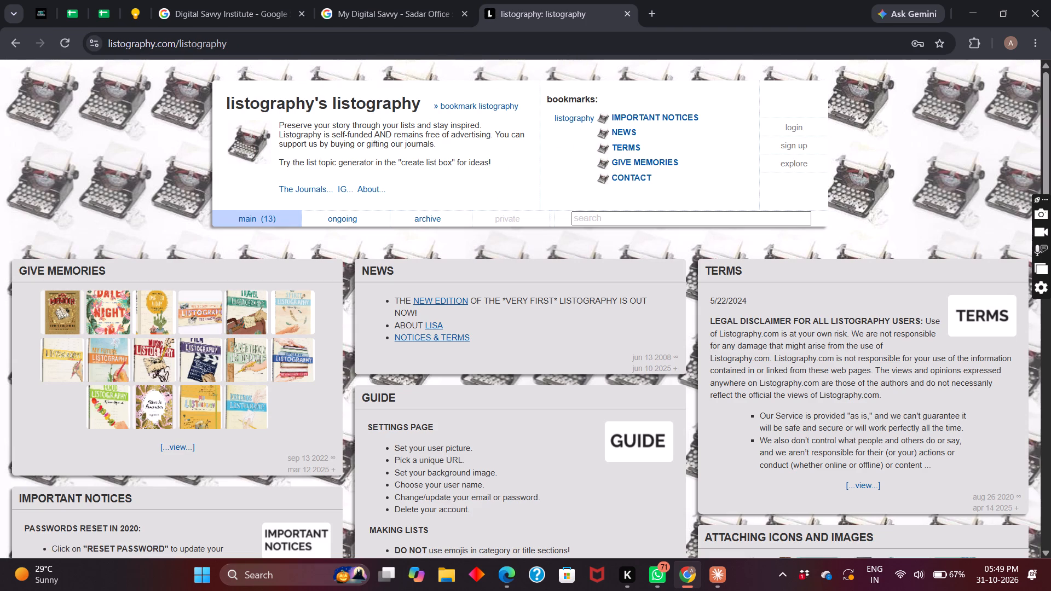
pyautogui.scroll(1, 625, 303)
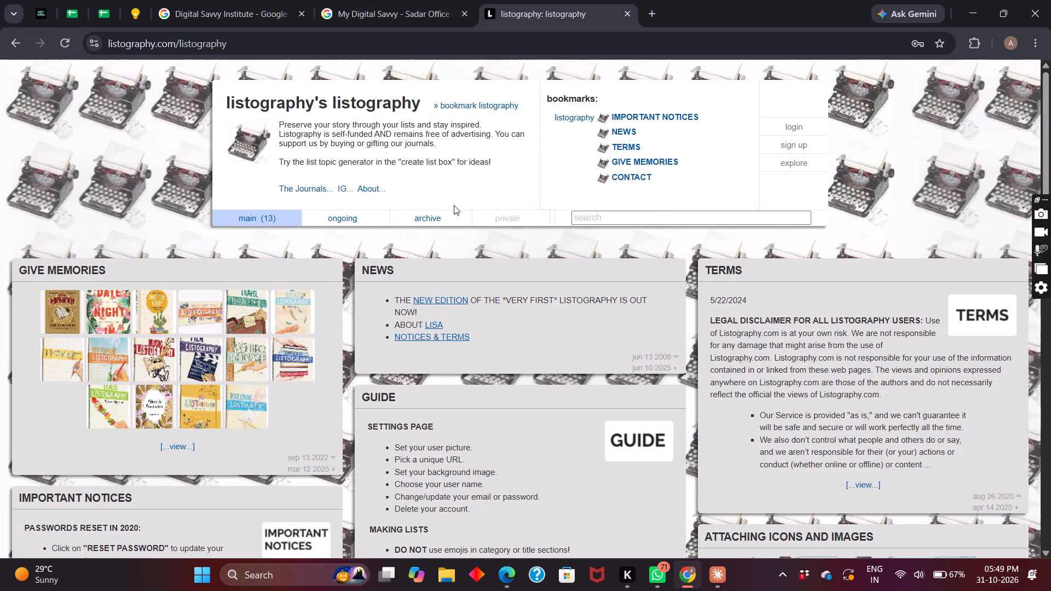
pyautogui.scroll(-3, 462, 259)
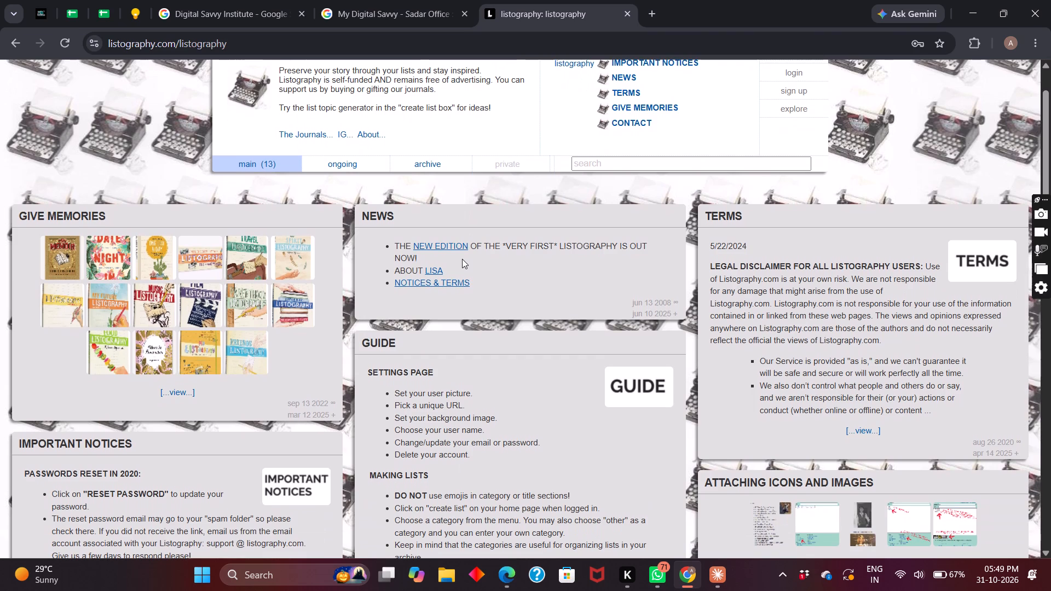
pyautogui.scroll(-4, 462, 259)
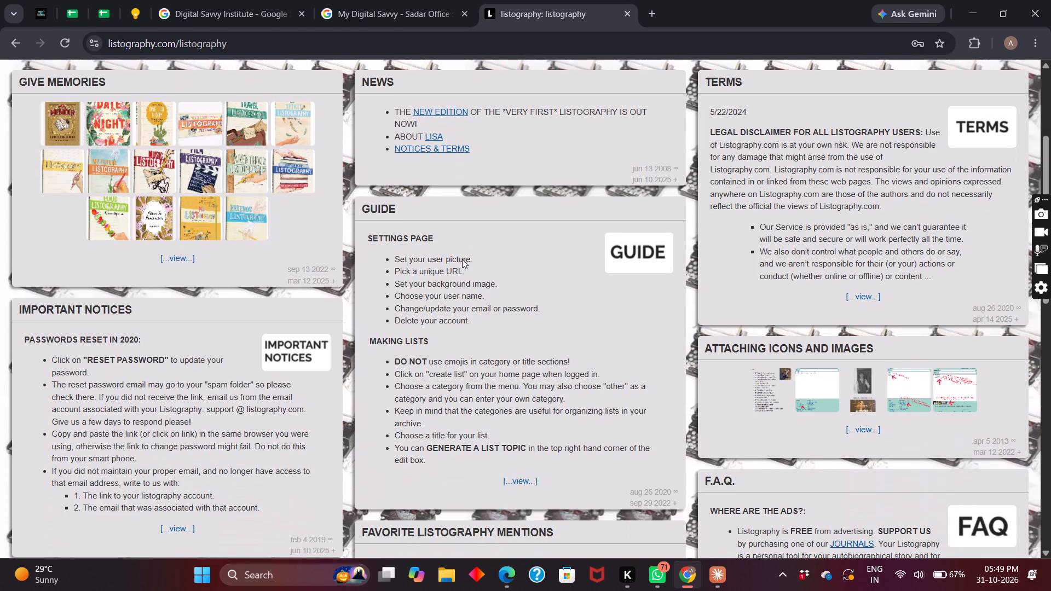
pyautogui.scroll(-2, 462, 259)
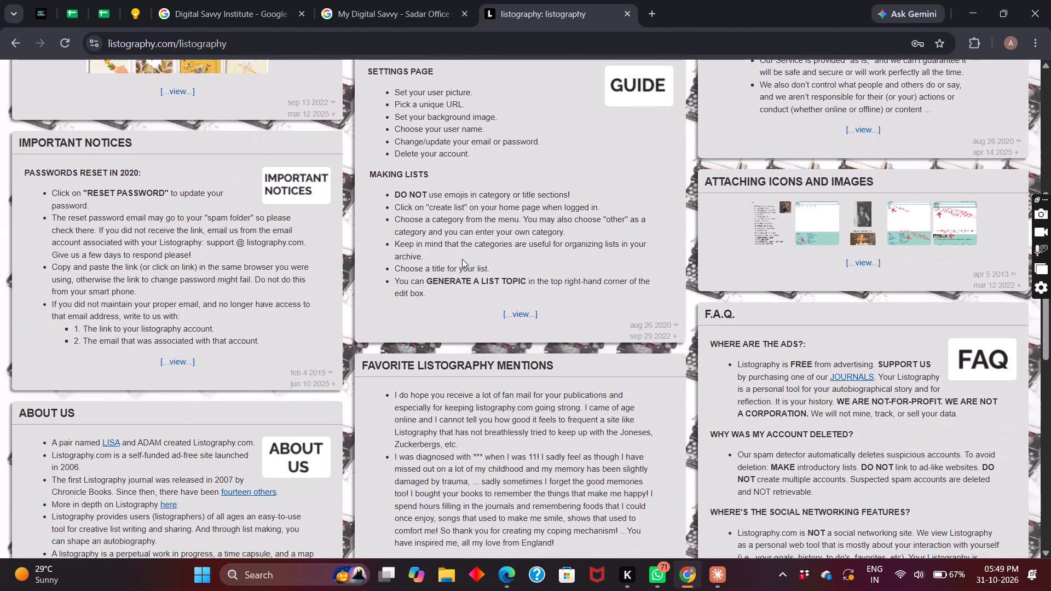
pyautogui.scroll(-1, 462, 259)
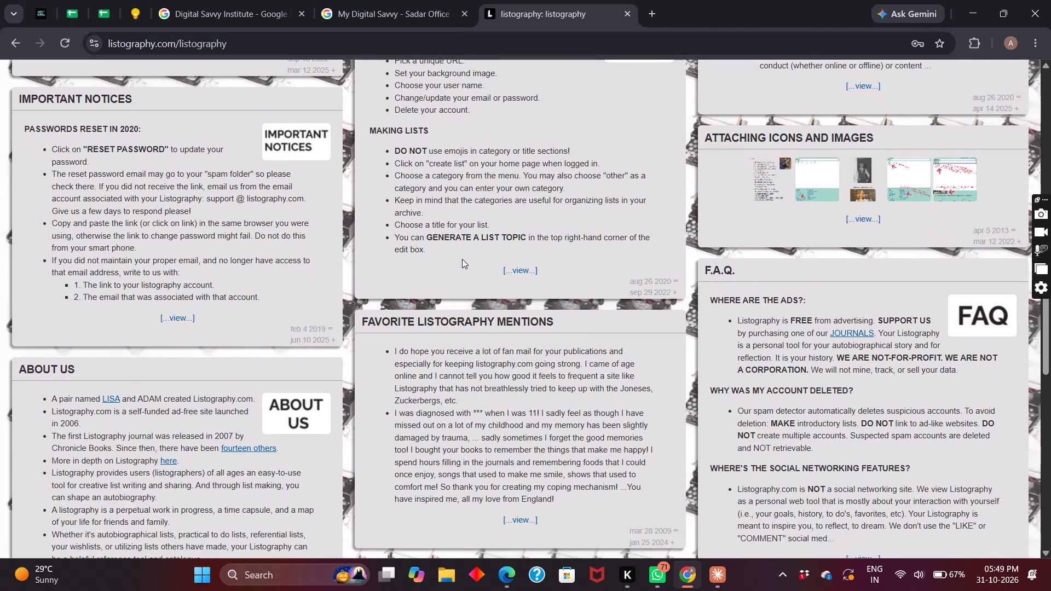
pyautogui.scroll(-4, 462, 259)
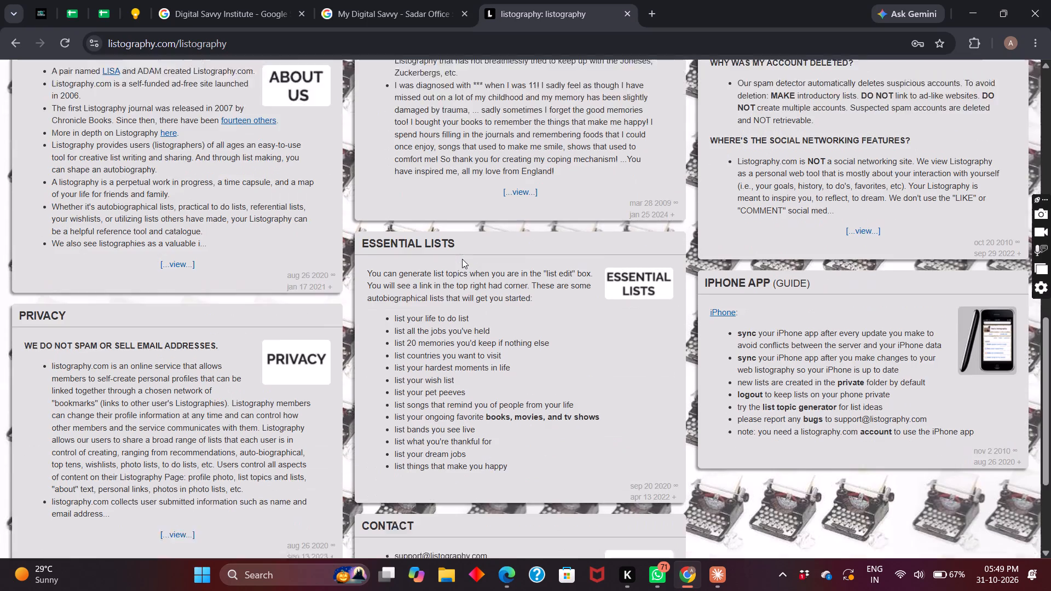
pyautogui.scroll(-2, 462, 259)
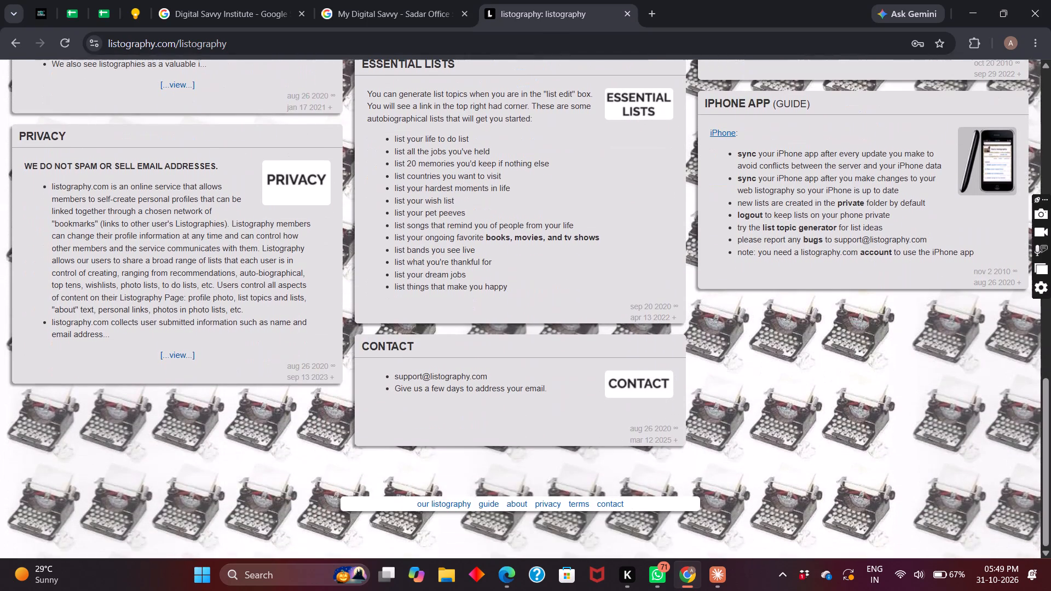
pyautogui.scroll(9, 462, 259)
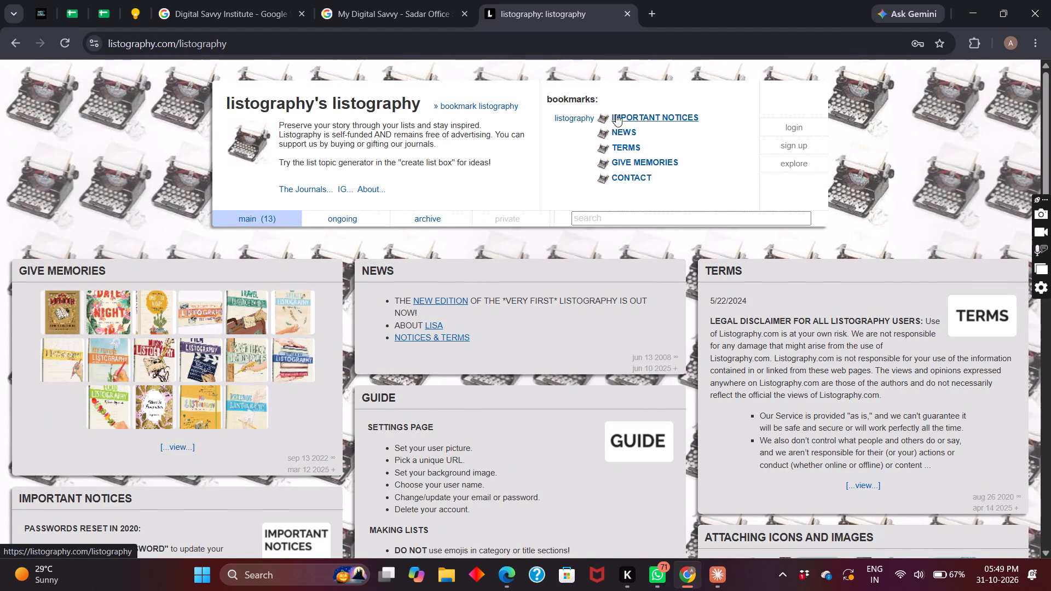
# View the Important Notices list and the News list bookmarked on Listography's page.
pyautogui.click(624, 115)
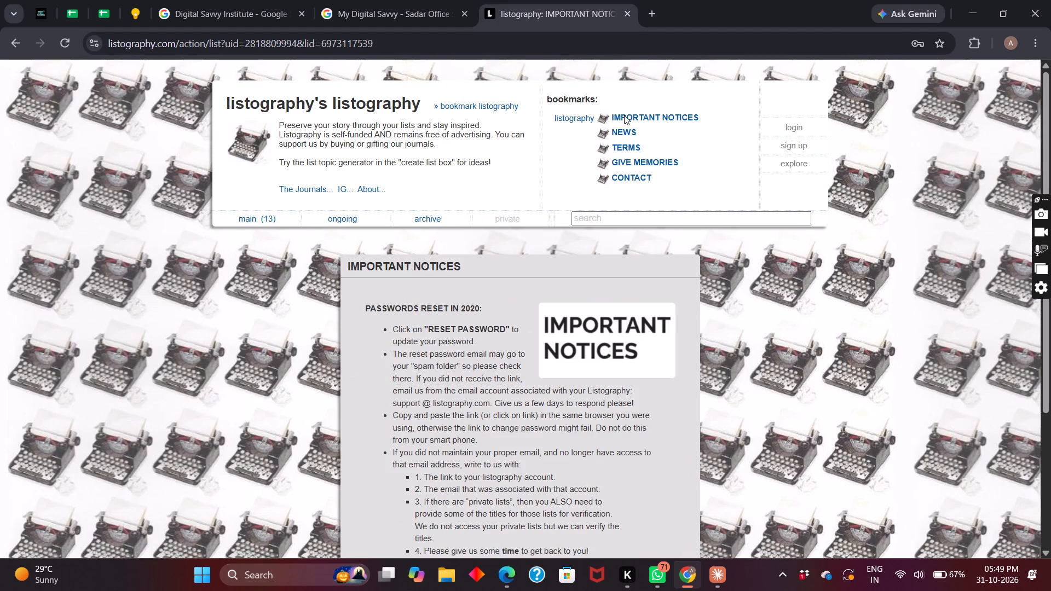
pyautogui.click(633, 130)
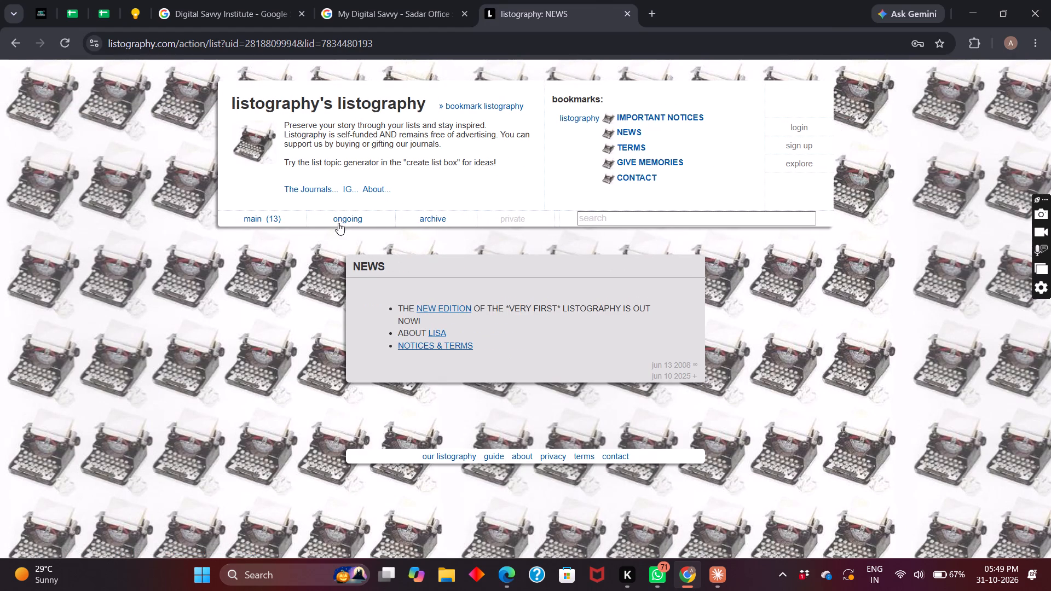
# Follow Listography's About link to the Lisa Nola site and examine its home and About pages.
pyautogui.click(367, 189)
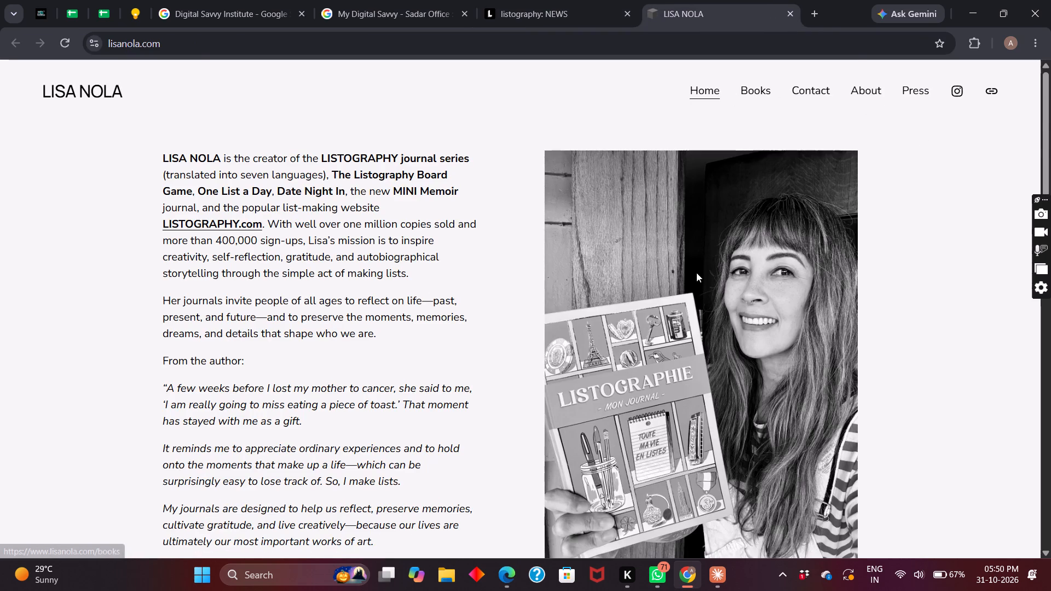
pyautogui.scroll(-6, 696, 273)
pyautogui.scroll(8, 696, 273)
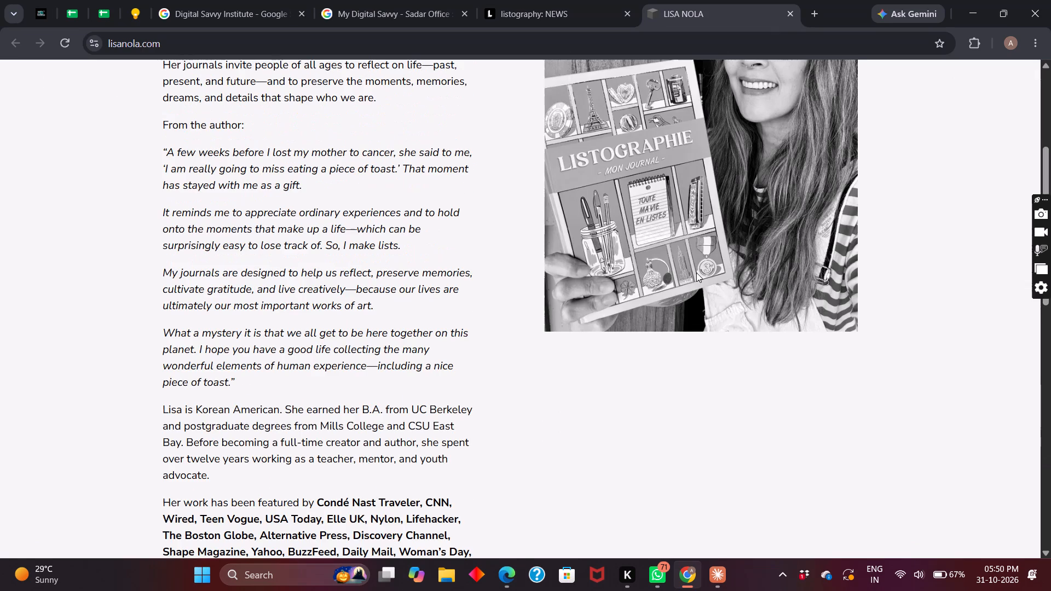
pyautogui.scroll(2, 696, 273)
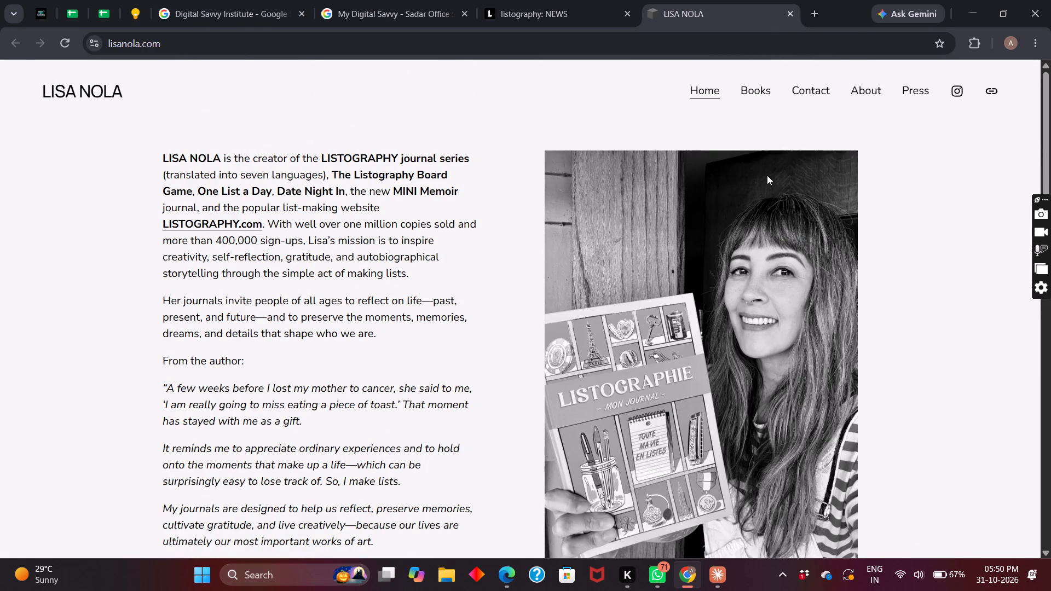
pyautogui.hscroll(14, 767, 175)
pyautogui.hscroll(20, 767, 175)
pyautogui.hscroll(2, 767, 175)
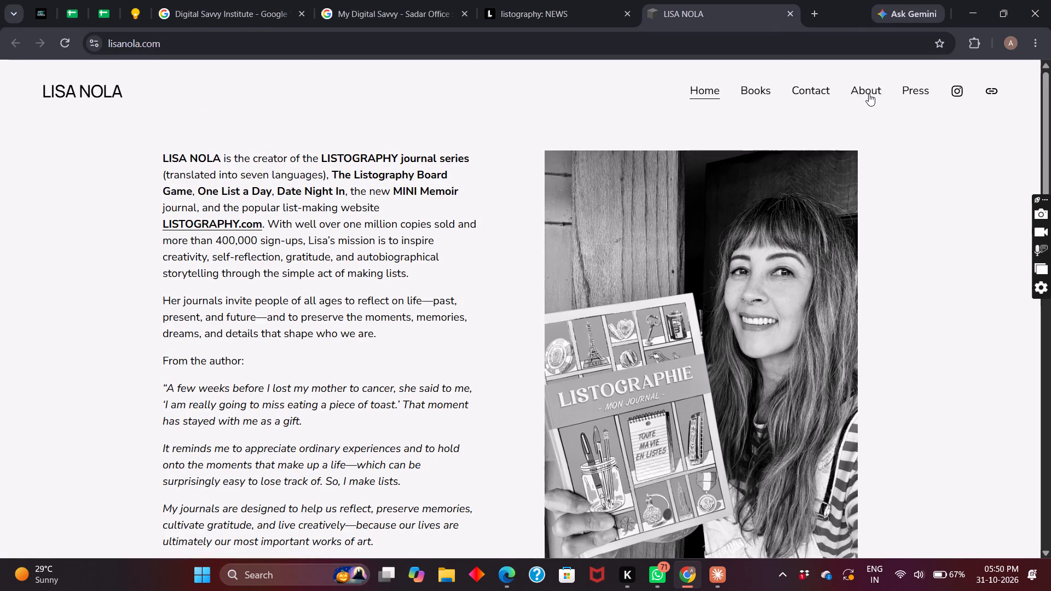
pyautogui.click(867, 90)
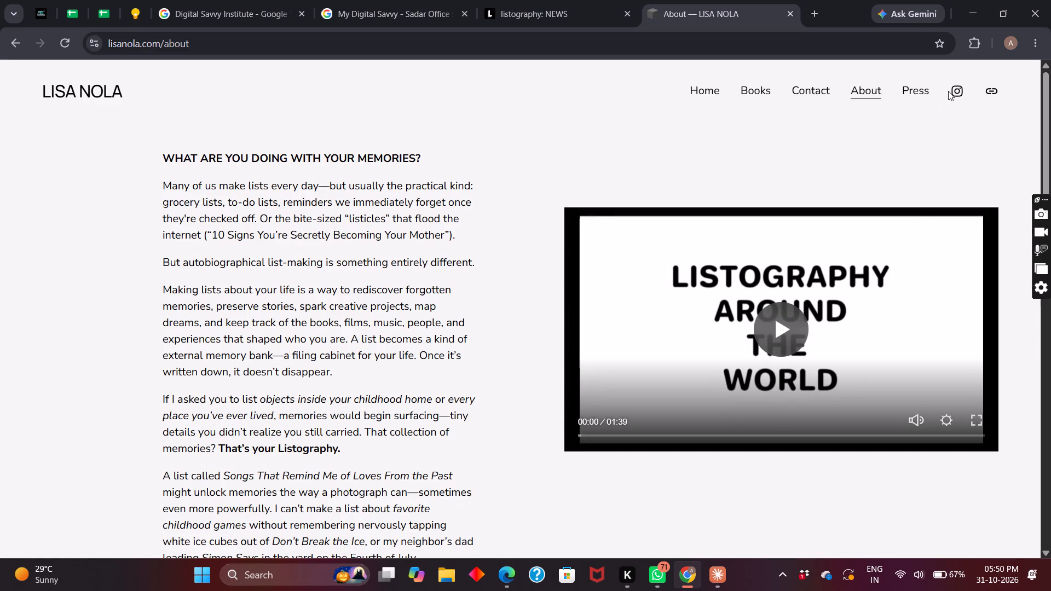
# Look over the Lisa Nola collection on Chronicle Books through the site's external link, and close that page.
pyautogui.click(994, 92)
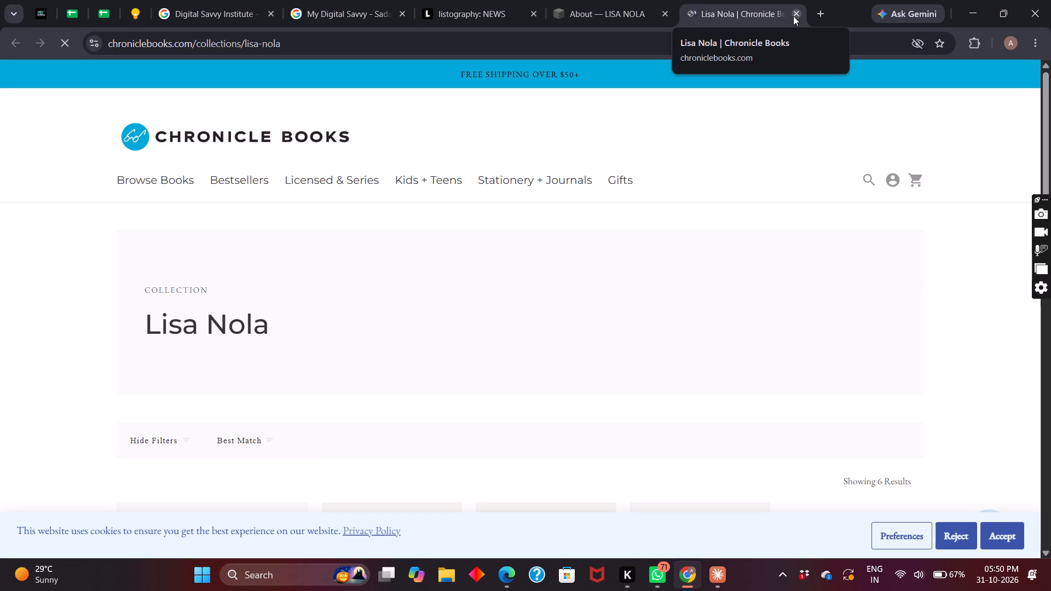
pyautogui.scroll(-3, 793, 158)
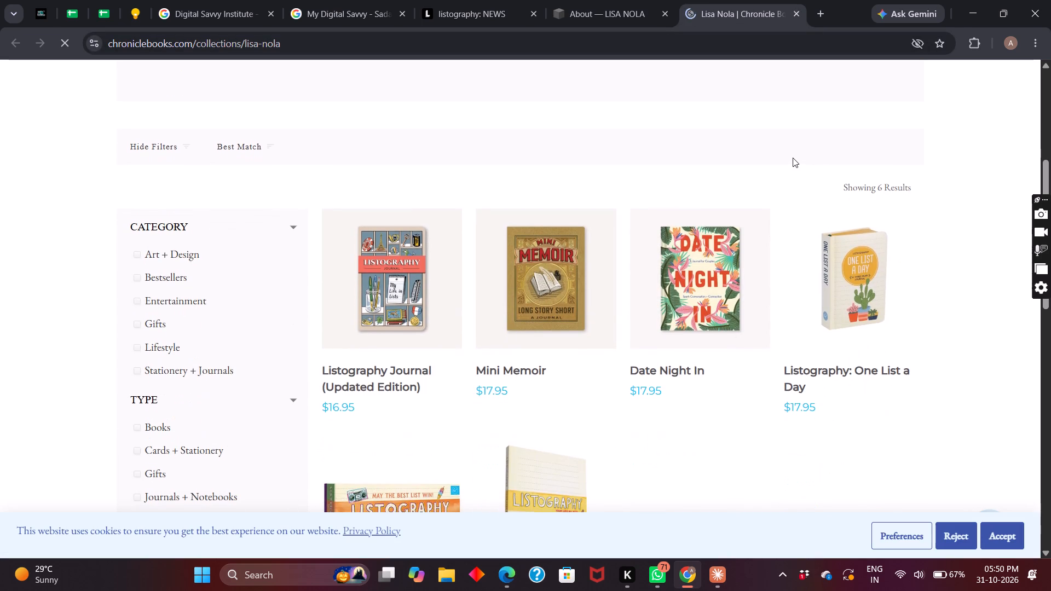
pyautogui.scroll(-2, 793, 158)
pyautogui.scroll(8, 793, 158)
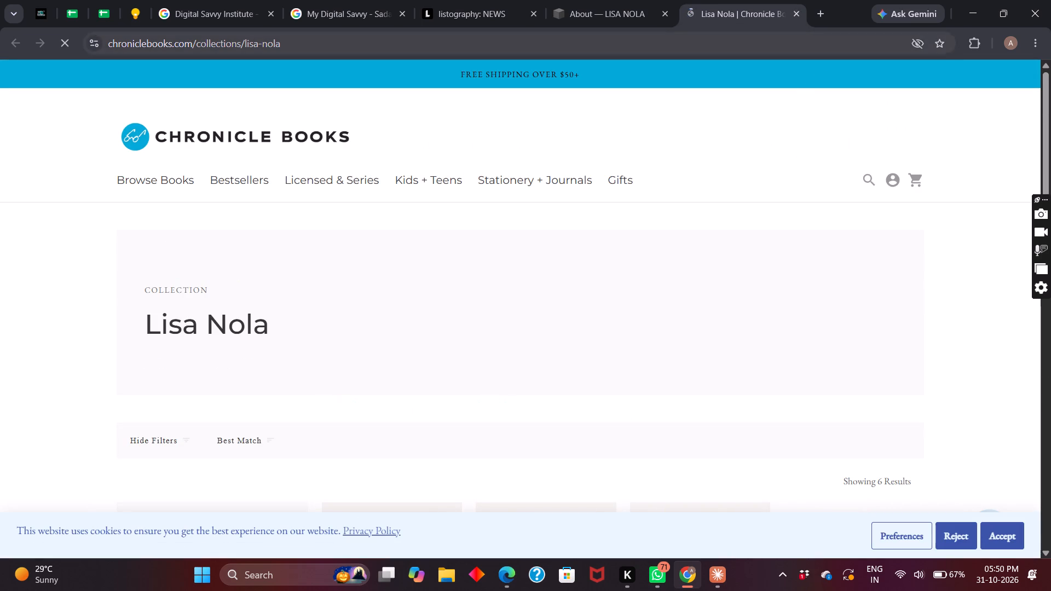
pyautogui.click(796, 12)
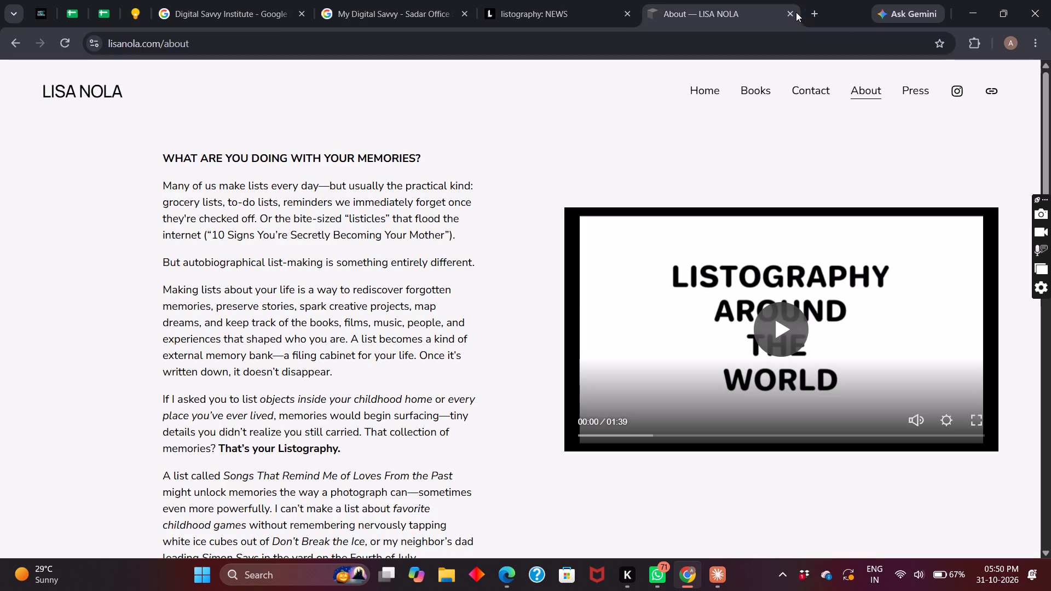
# Look through the Press, Books and Home pages of the Lisa Nola site, and close the site.
pyautogui.click(900, 84)
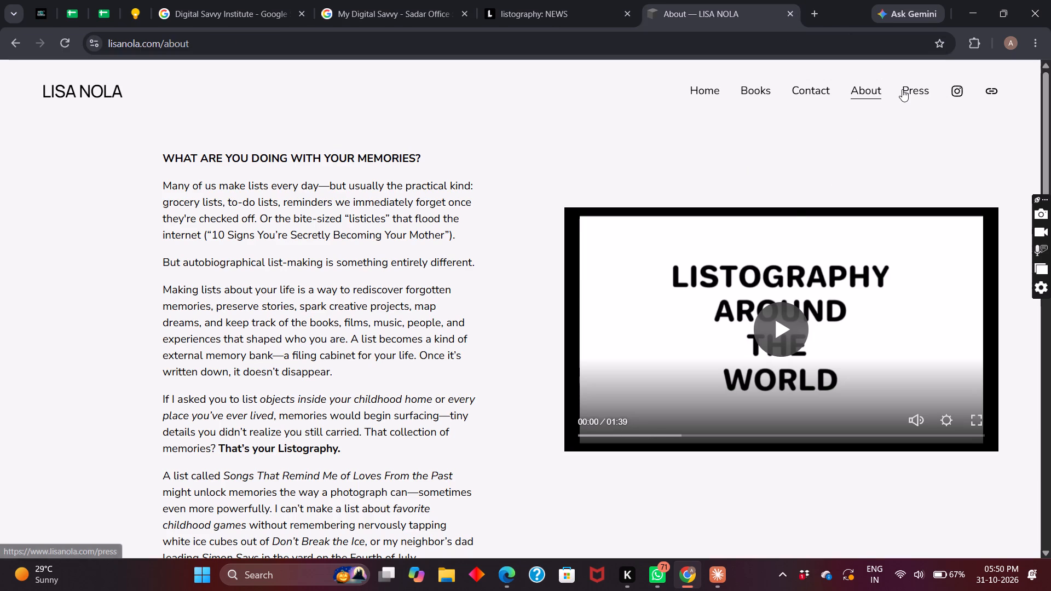
pyautogui.click(902, 89)
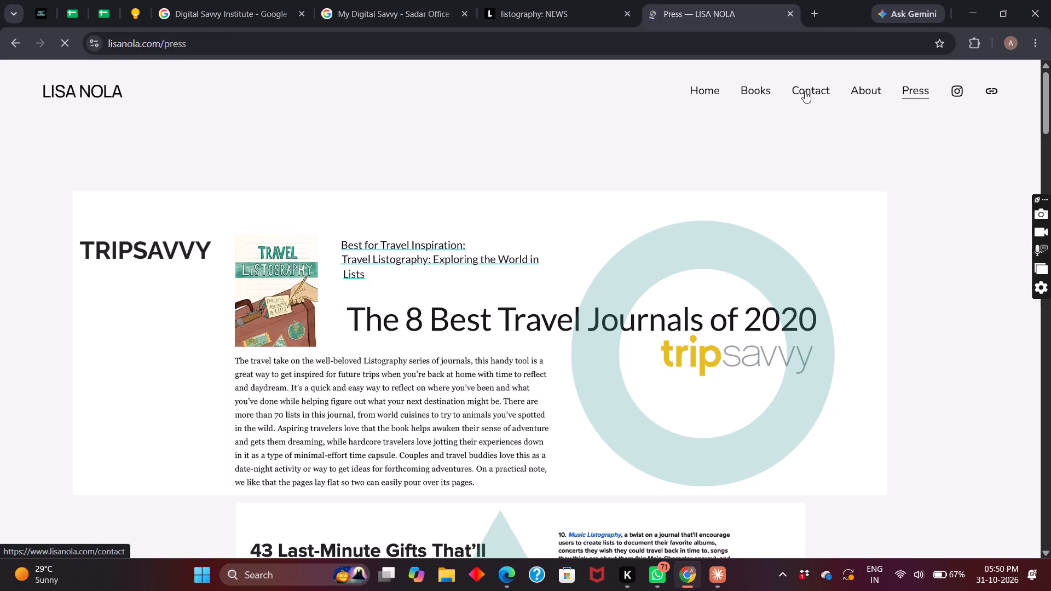
pyautogui.scroll(-6, 568, 352)
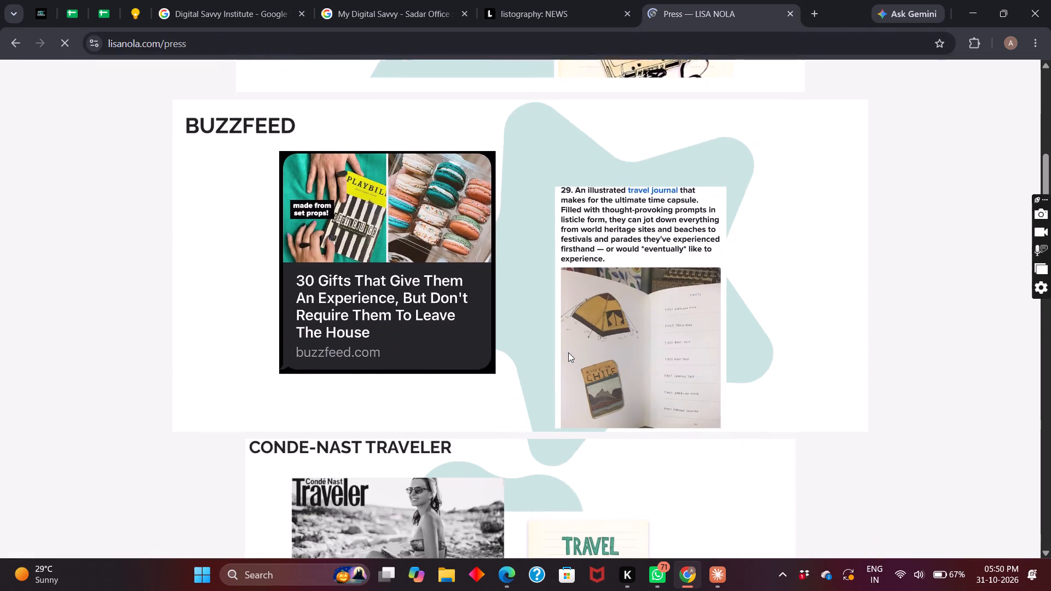
pyautogui.scroll(-2, 568, 352)
pyautogui.scroll(10, 568, 352)
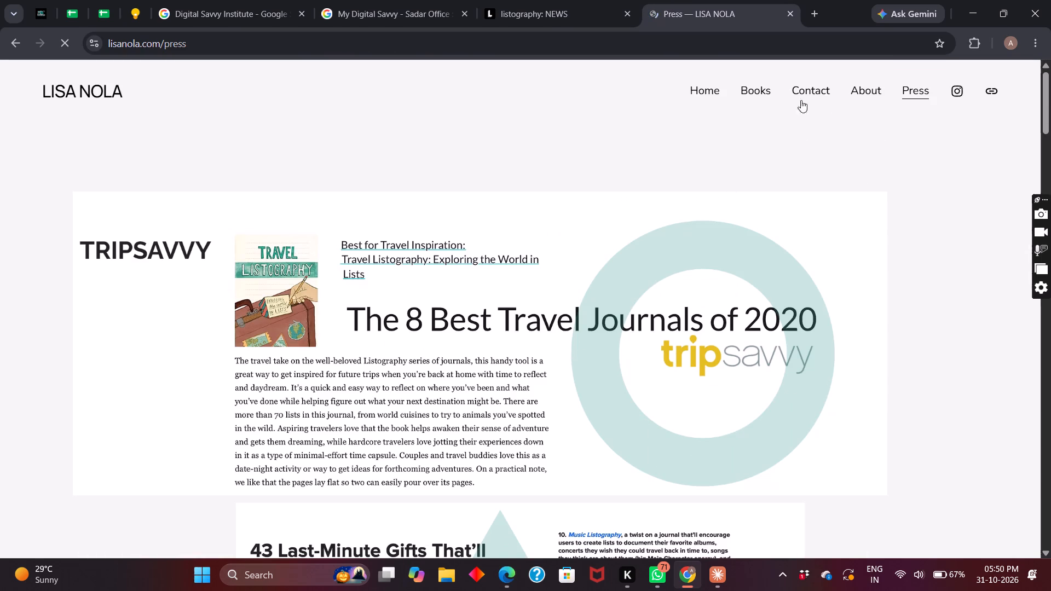
pyautogui.click(769, 90)
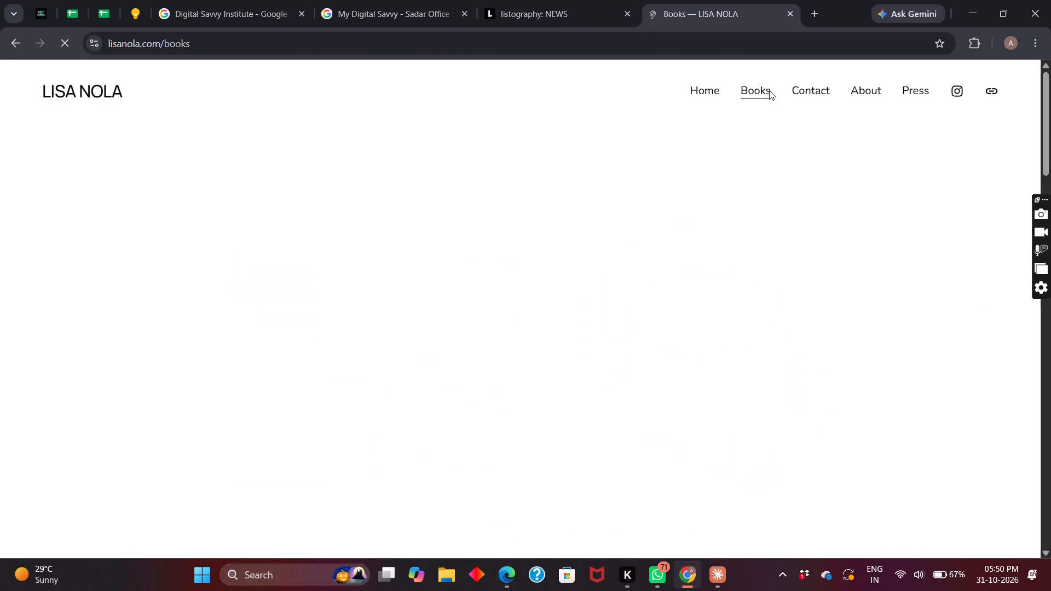
pyautogui.click(769, 90)
pyautogui.click(705, 94)
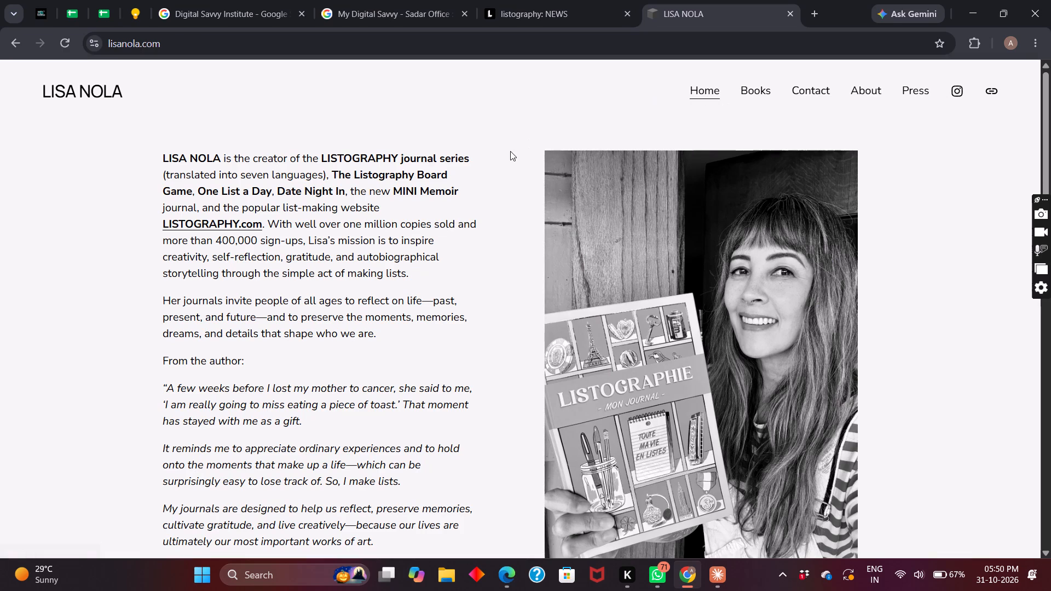
pyautogui.click(789, 17)
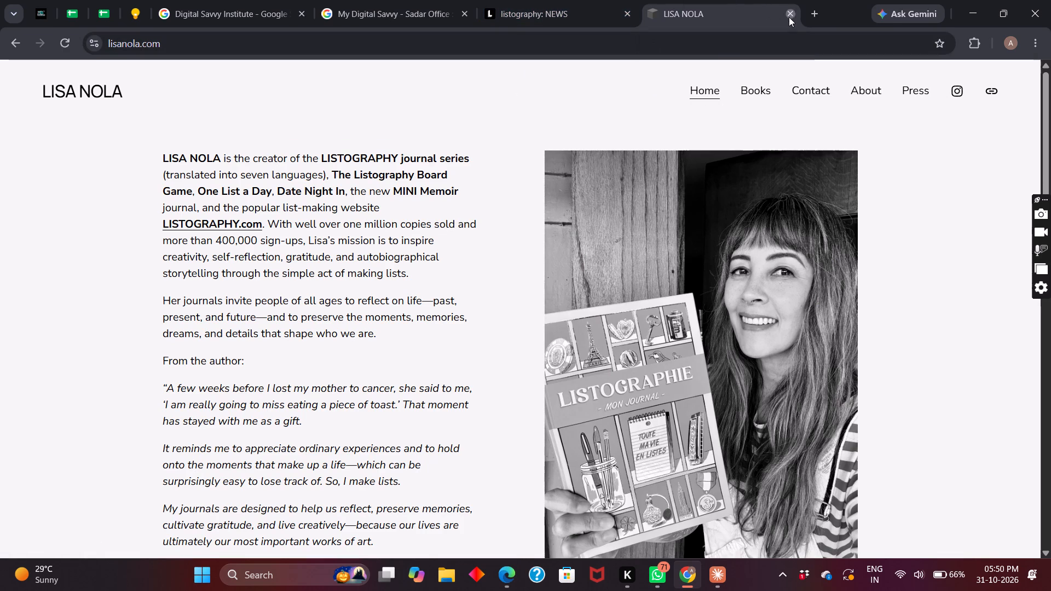
# Open the New Edition link in Listography's News list and examine the journal's product page, including its description and related products.
pyautogui.scroll(1, 463, 205)
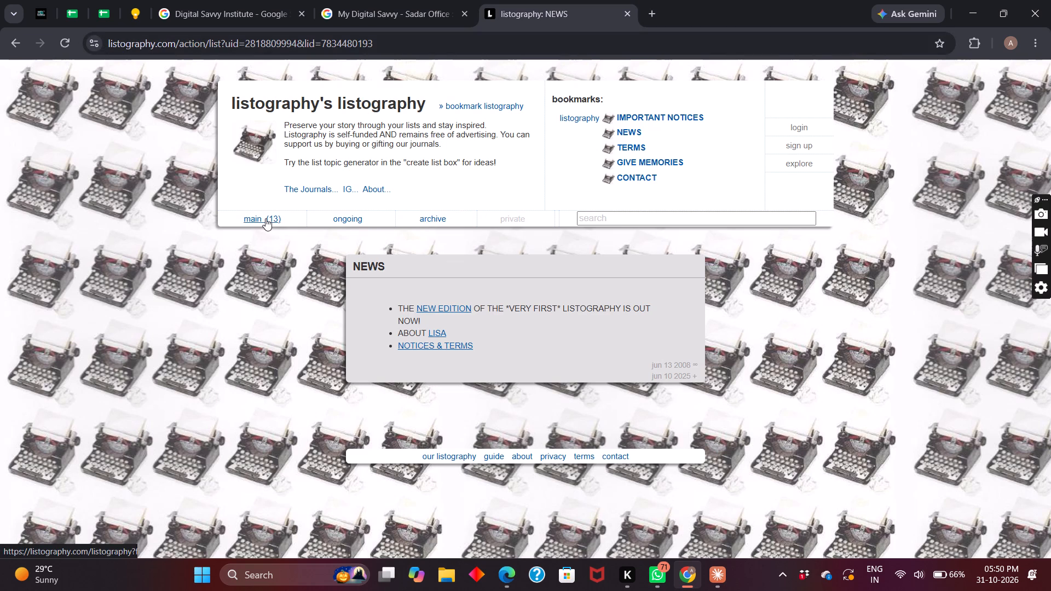
pyautogui.scroll(2, 315, 172)
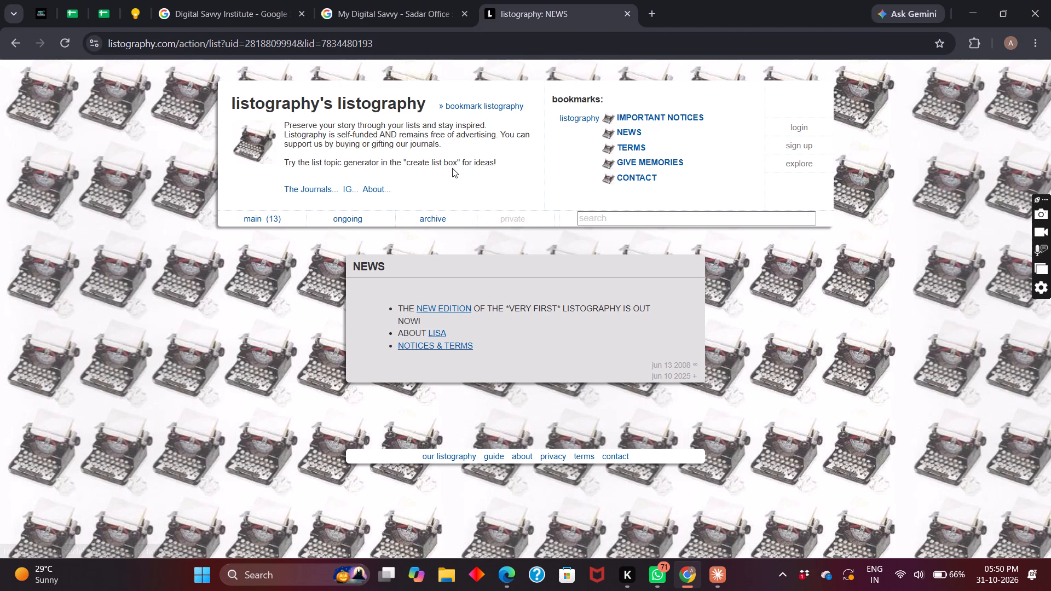
pyautogui.click(448, 309)
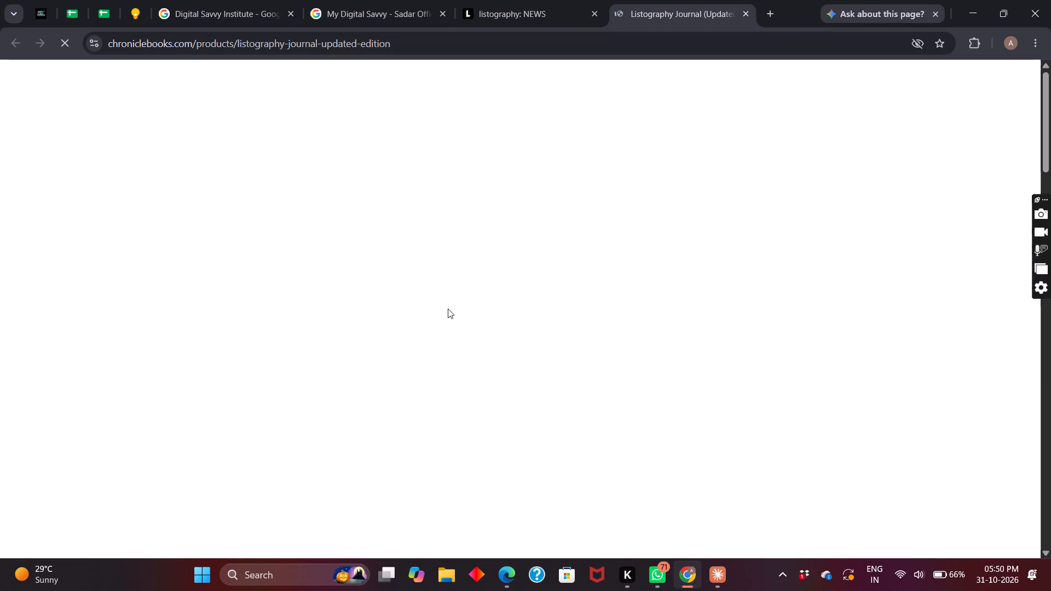
pyautogui.scroll(-1, 448, 309)
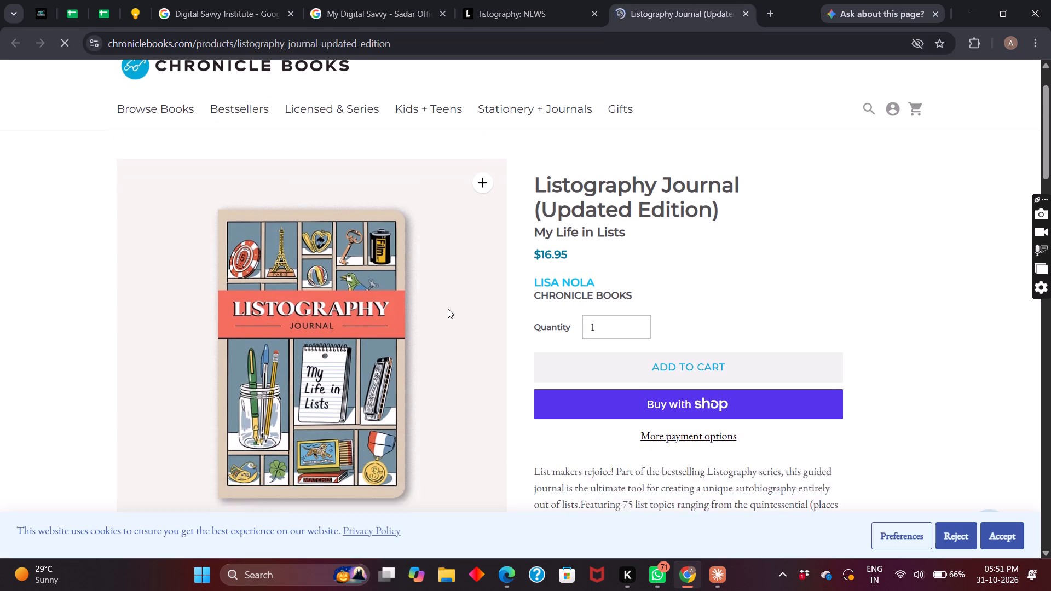
pyautogui.scroll(-4, 448, 309)
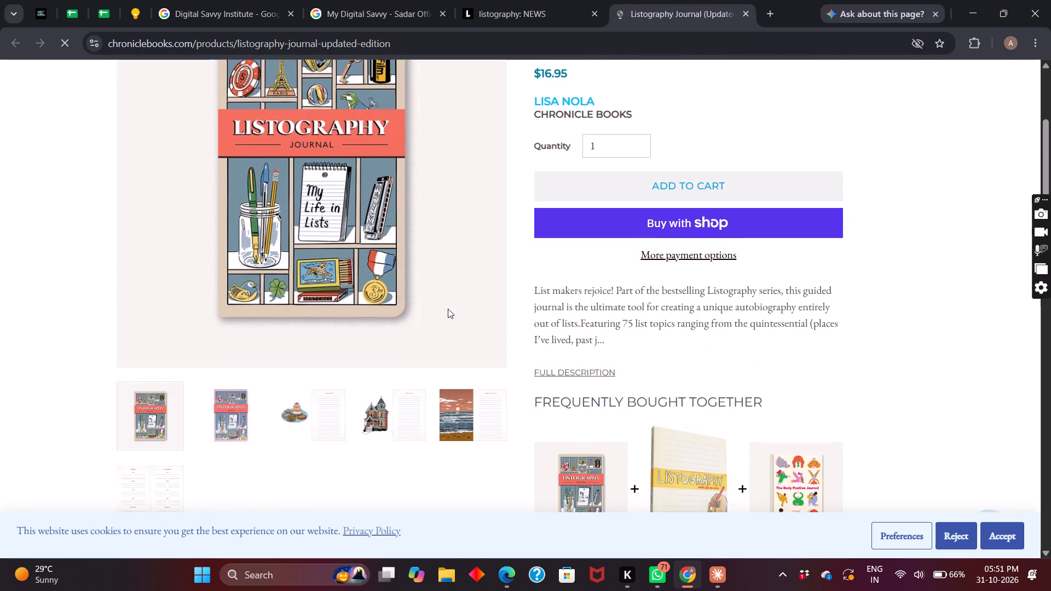
pyautogui.scroll(-3, 448, 309)
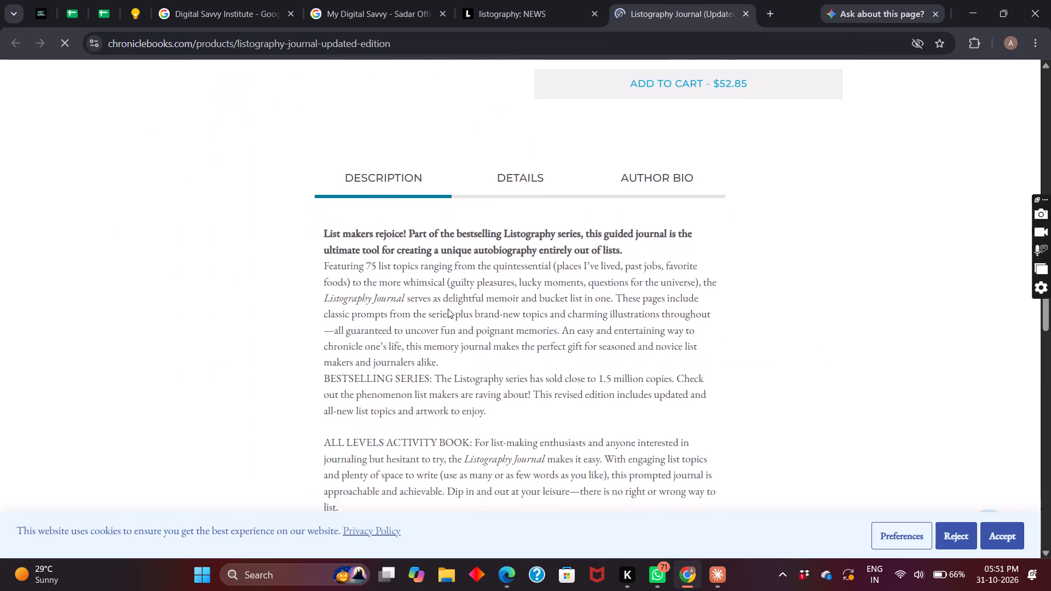
pyautogui.scroll(-1, 448, 309)
pyautogui.scroll(3, 448, 309)
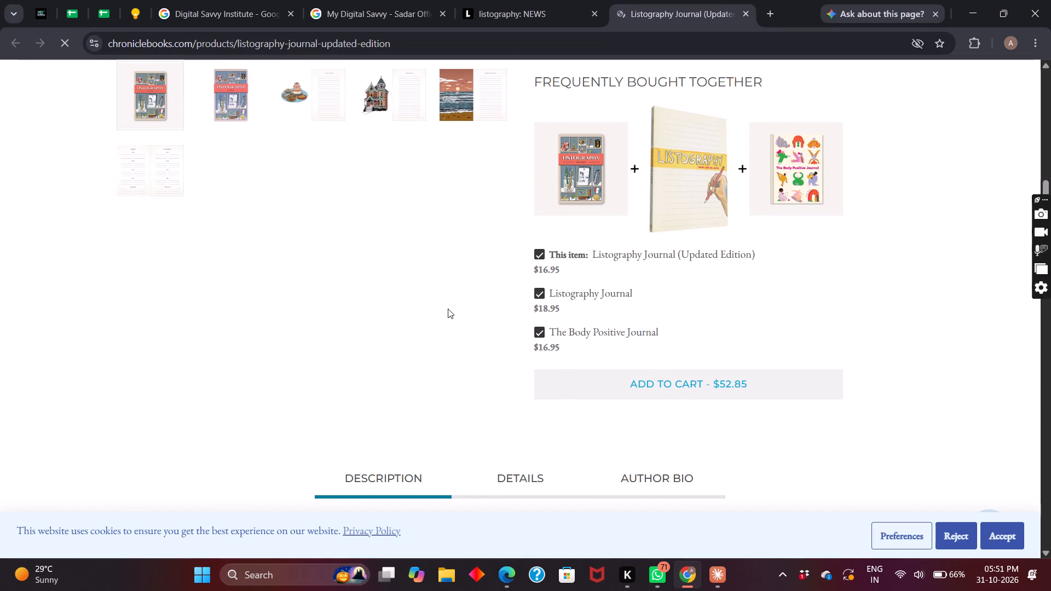
pyautogui.scroll(3, 448, 309)
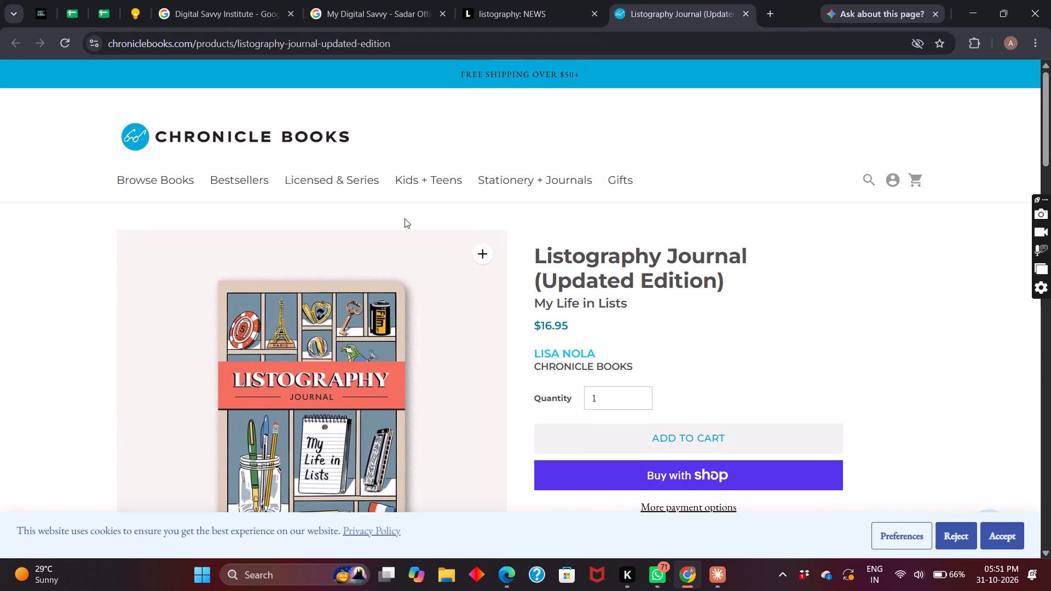
pyautogui.scroll(-9, 446, 367)
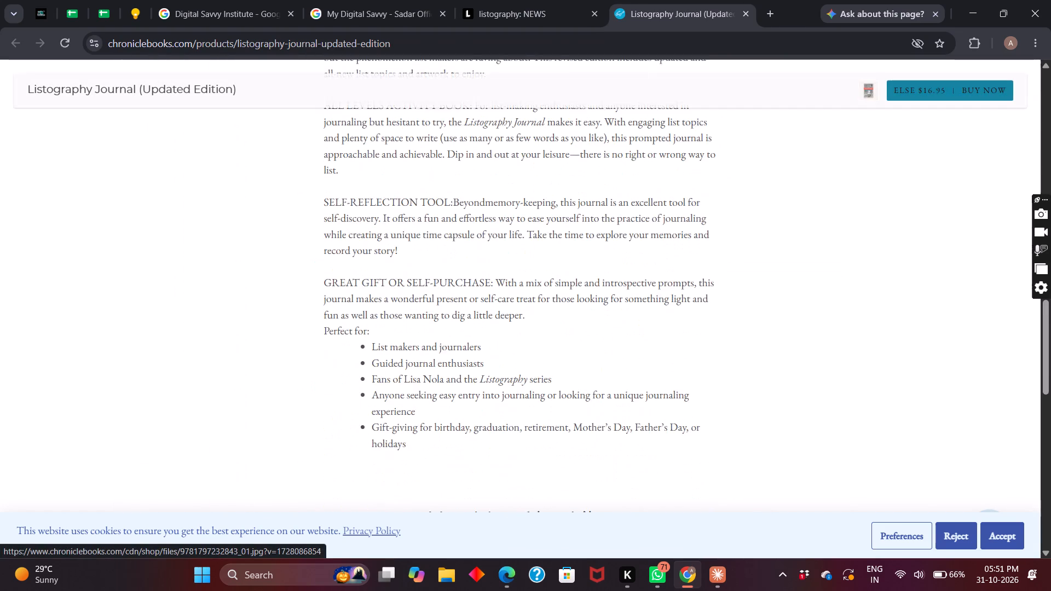
pyautogui.scroll(-7, 446, 367)
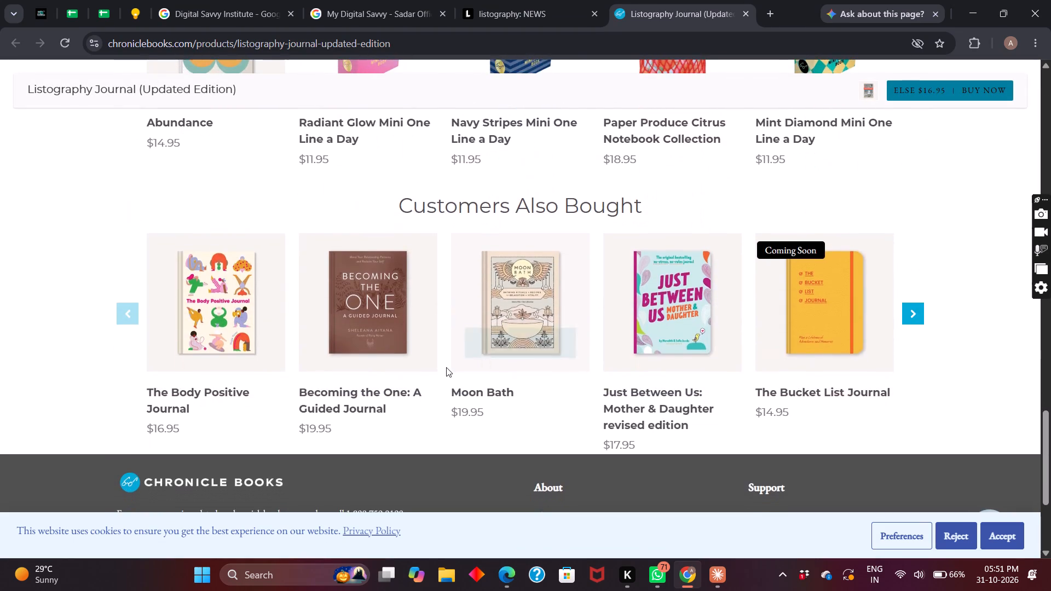
pyautogui.scroll(-2, 446, 367)
pyautogui.scroll(8, 446, 367)
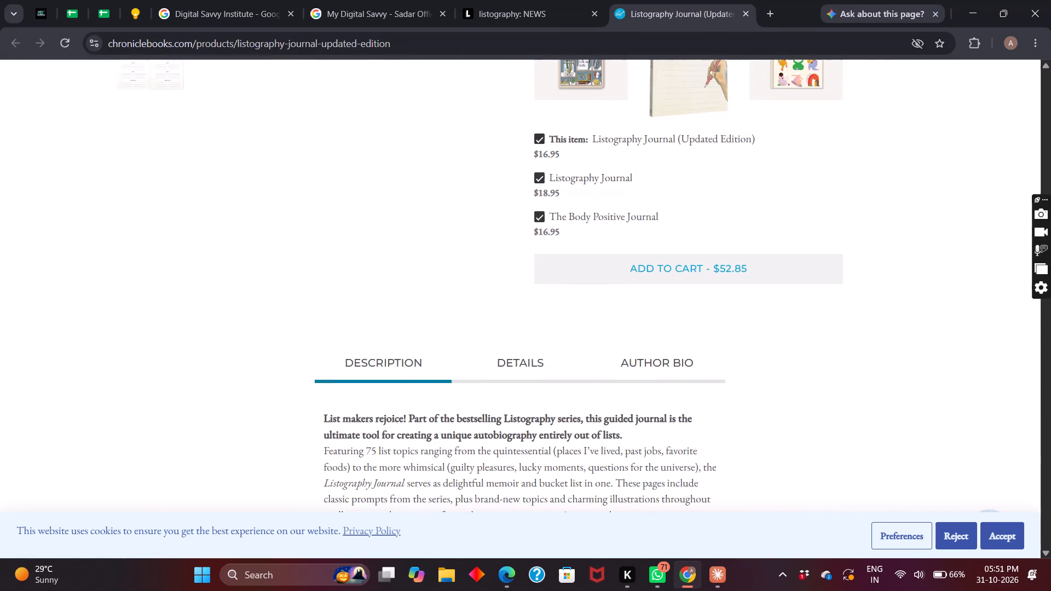
pyautogui.scroll(4, 446, 367)
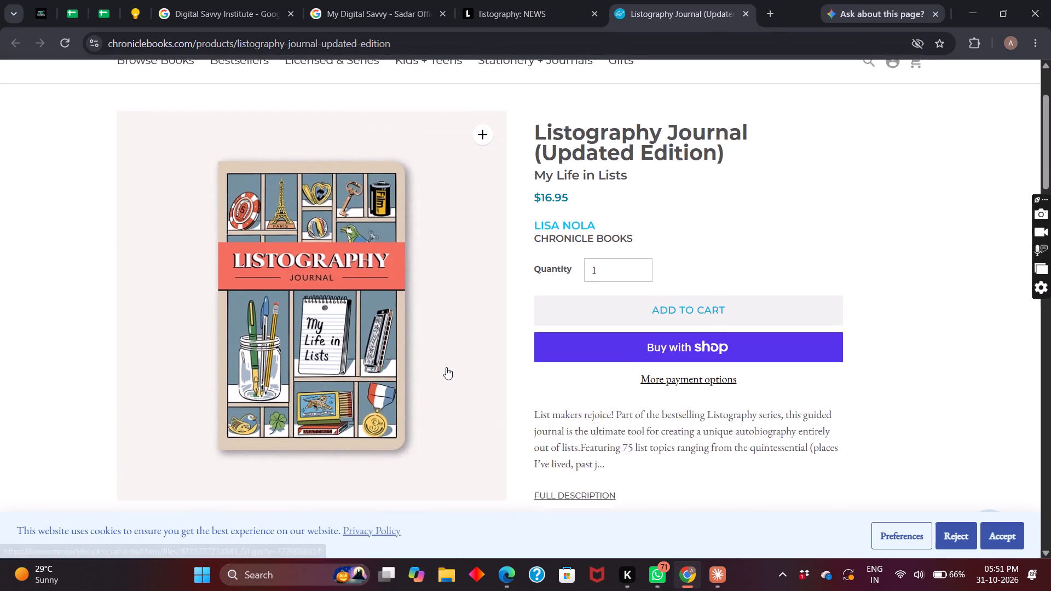
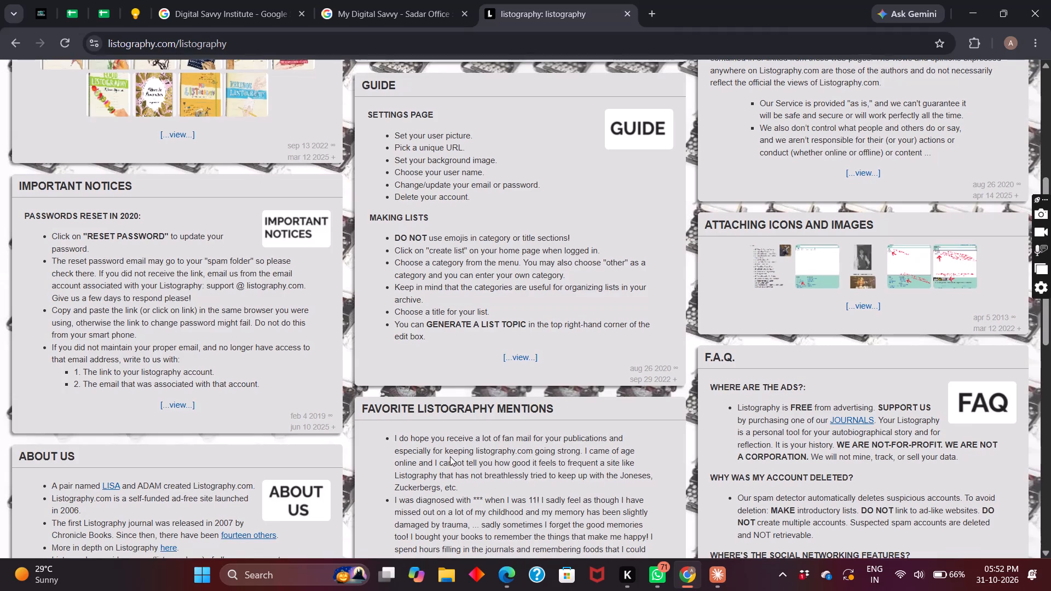
# Examine the sections of Listography's own page, from Important Notices and Guide through F.A.Q., Essential Lists, Privacy and Contact.
pyautogui.scroll(-3, 450, 456)
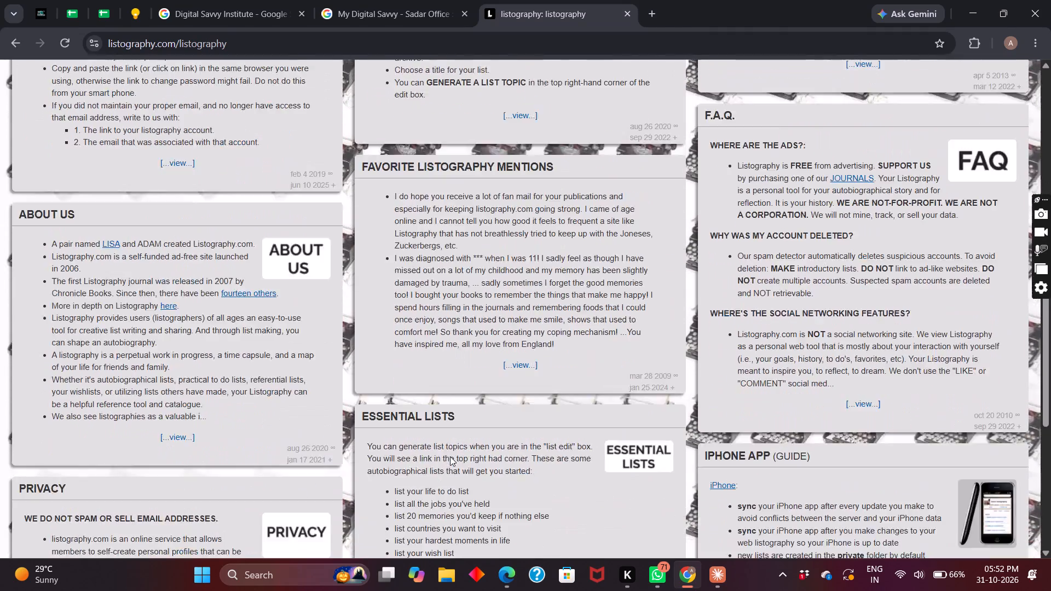
pyautogui.scroll(-4, 450, 456)
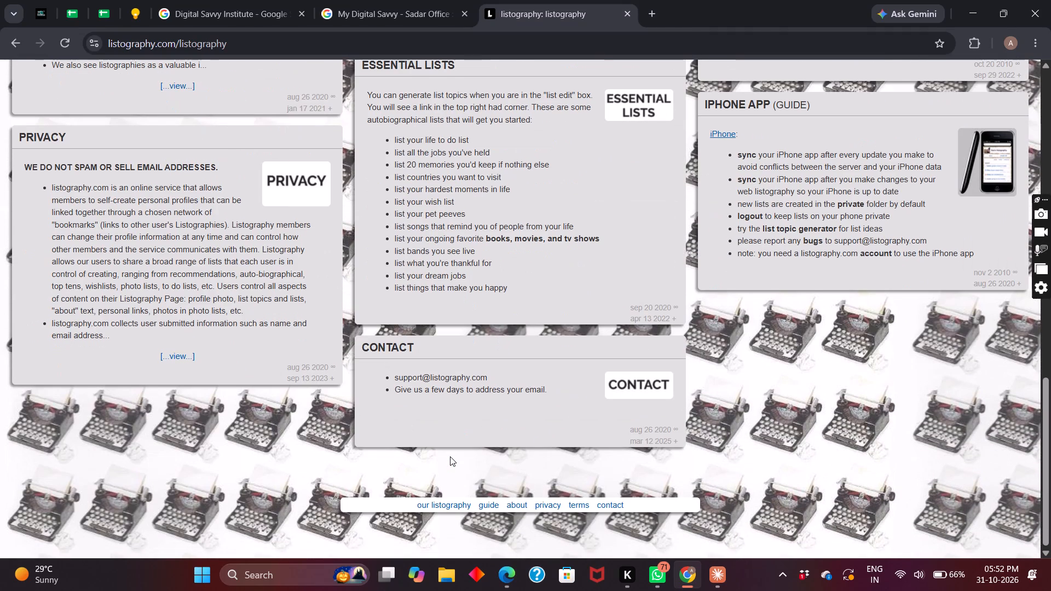
pyautogui.scroll(3, 450, 456)
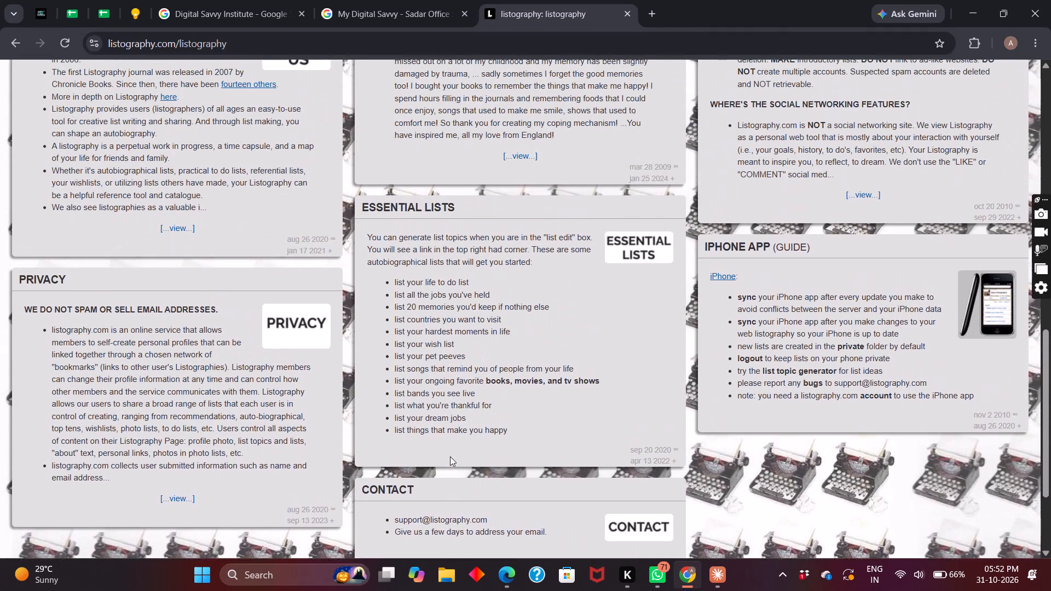
pyautogui.scroll(4, 450, 456)
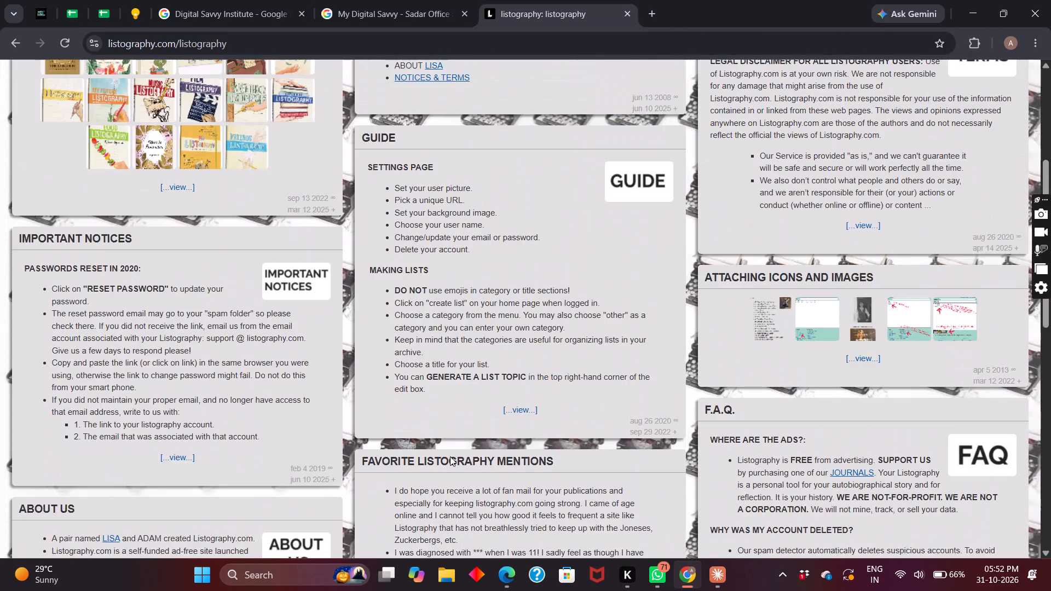
pyautogui.scroll(2, 450, 456)
pyautogui.scroll(-2, 450, 456)
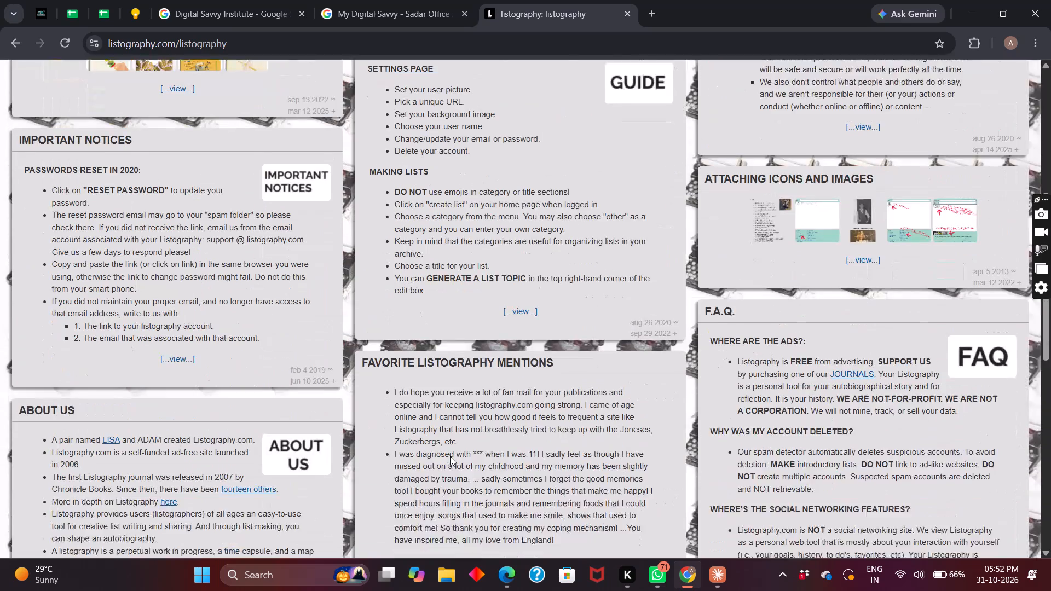
pyautogui.scroll(-1, 450, 456)
pyautogui.scroll(2, 450, 456)
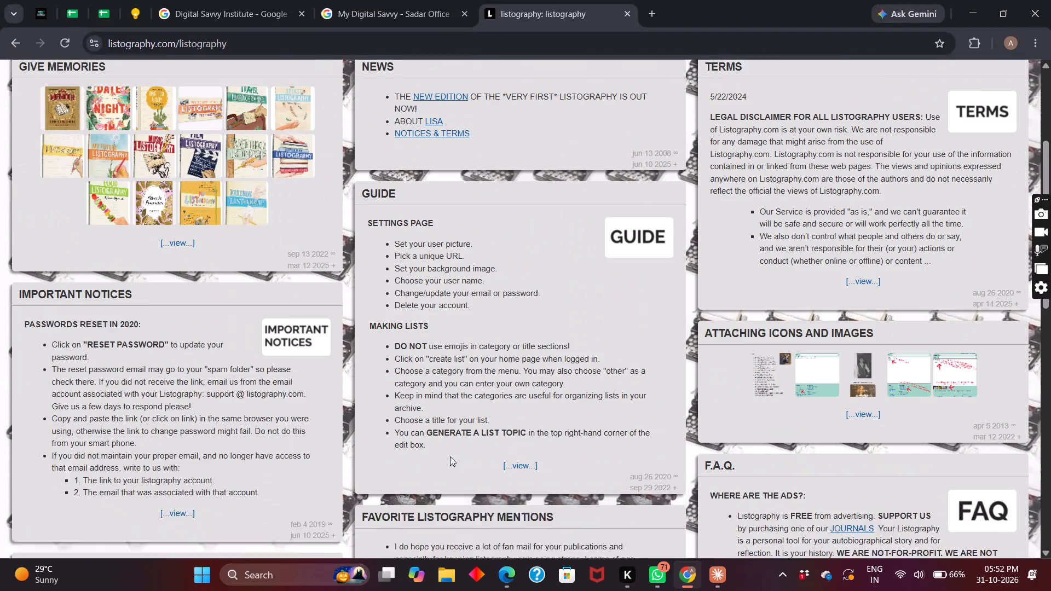
pyautogui.scroll(1, 450, 456)
pyautogui.scroll(-2, 450, 456)
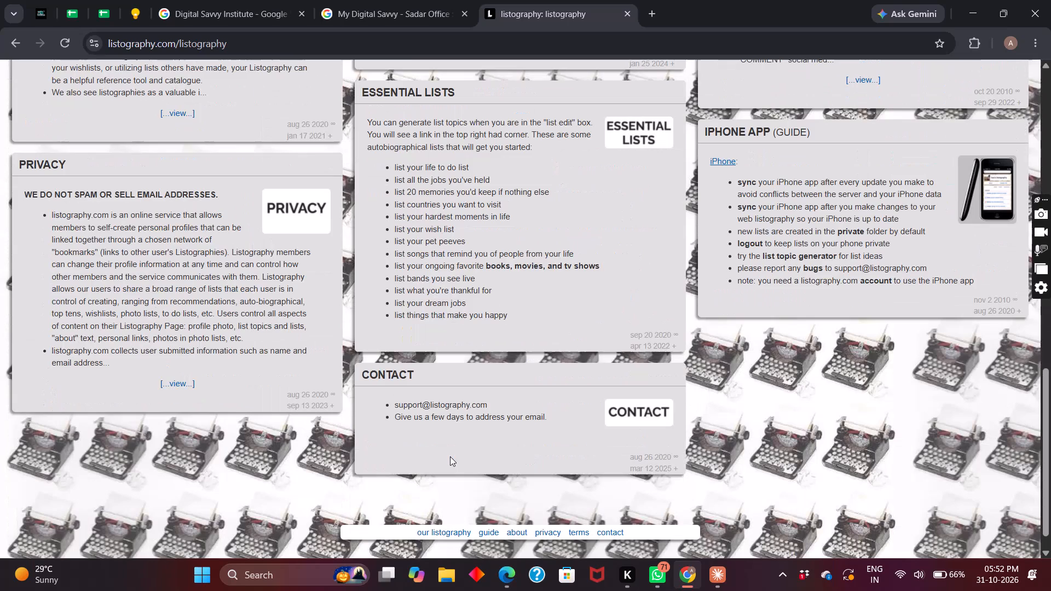
pyautogui.scroll(-1, 450, 456)
pyautogui.hscroll(11, 450, 456)
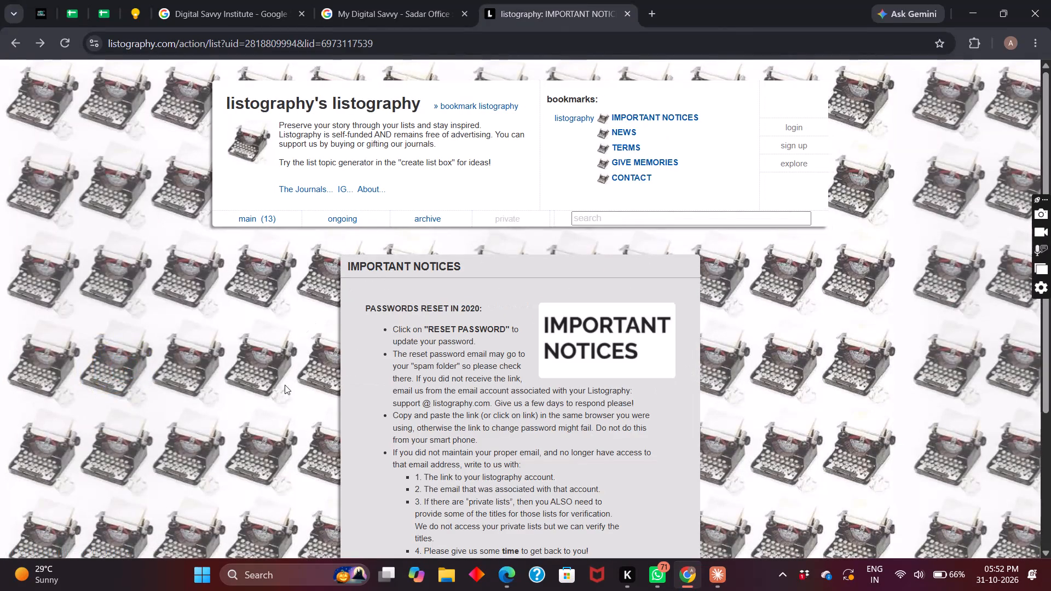
# Copy the minilogs.com link, entry 23 of the High Quality Backlink List, and open it in Chrome in place of Listography.
pyautogui.click(472, 138)
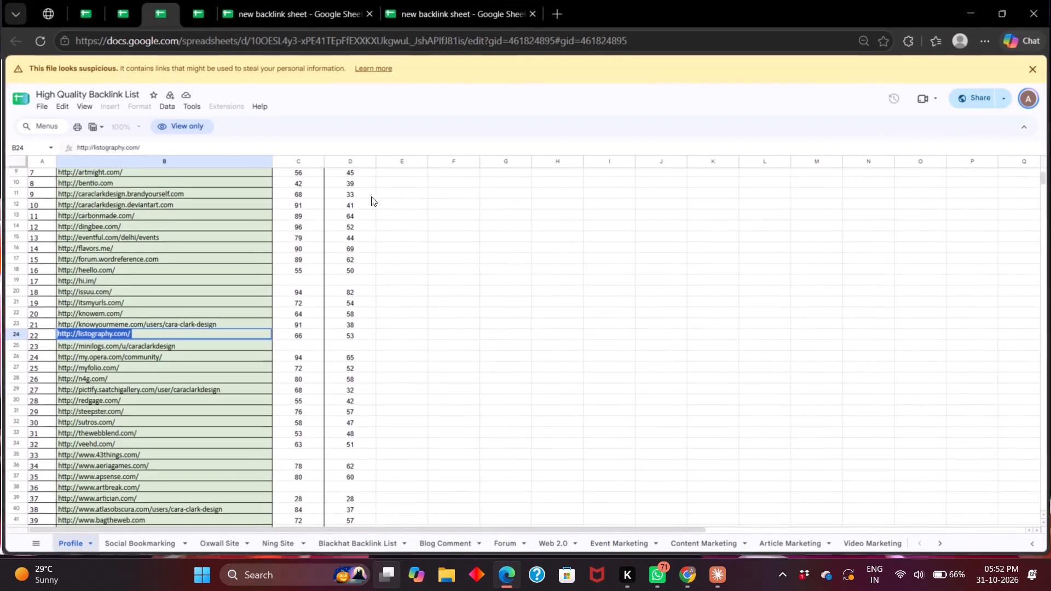
pyautogui.doubleClick(143, 346)
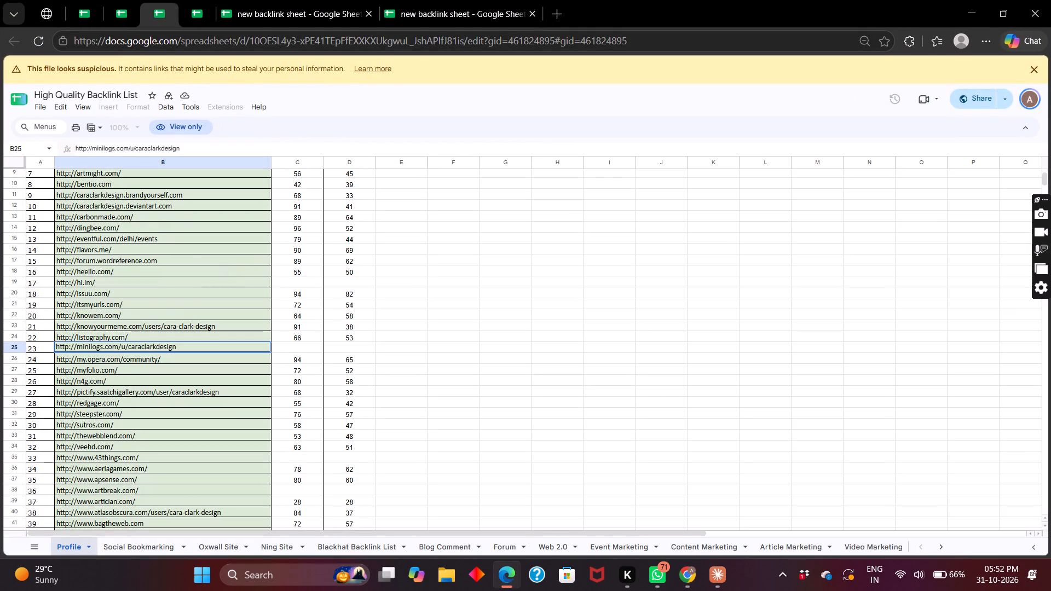
pyautogui.doubleClick(143, 346)
pyautogui.doubleClick(143, 346)
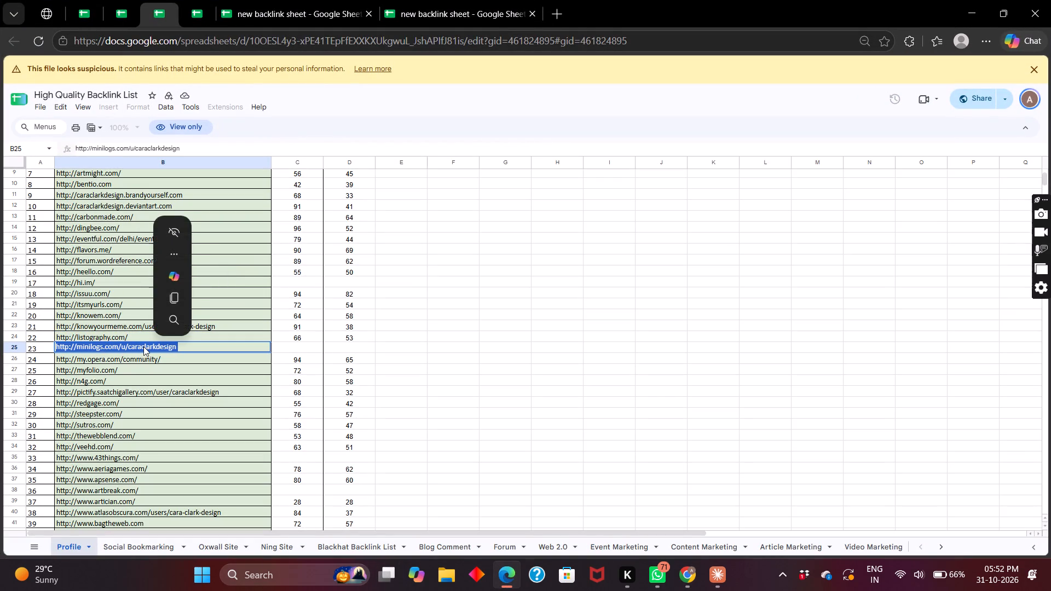
pyautogui.hotkey('ctrl', 'c')
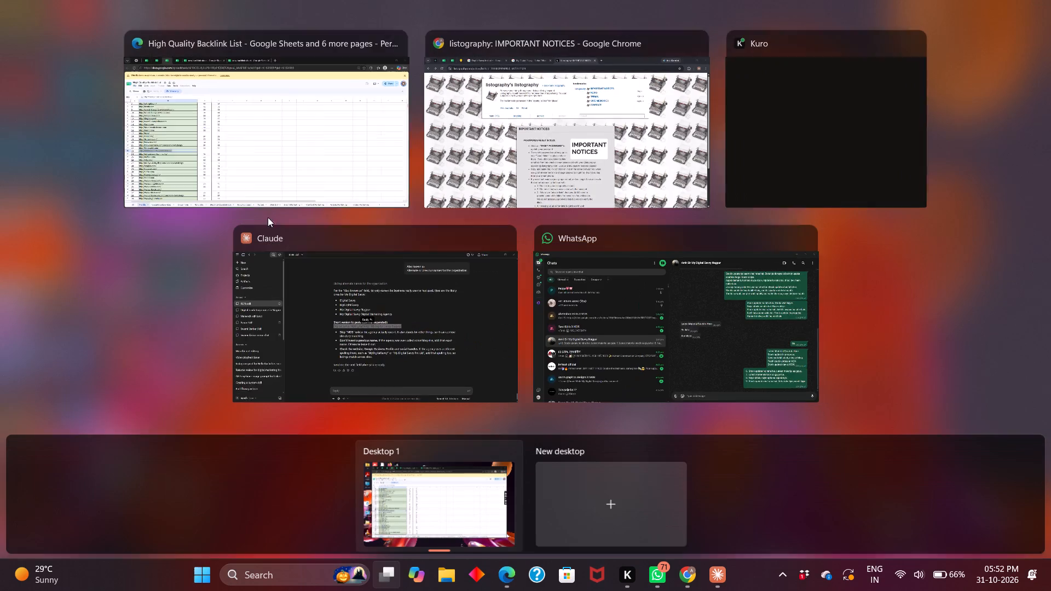
pyautogui.click(563, 164)
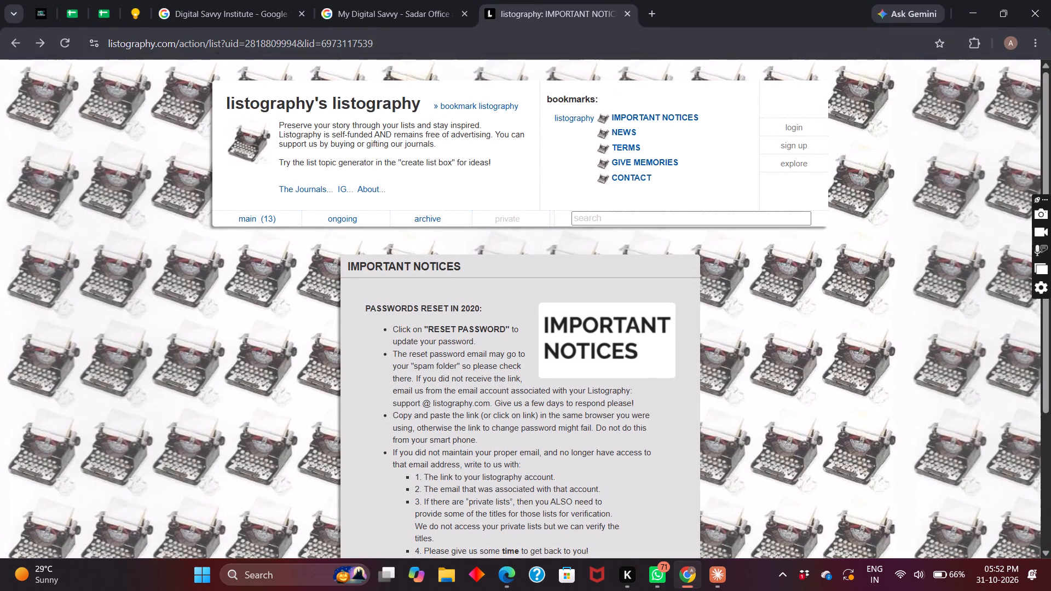
pyautogui.doubleClick(388, 44)
pyautogui.doubleClick(388, 44)
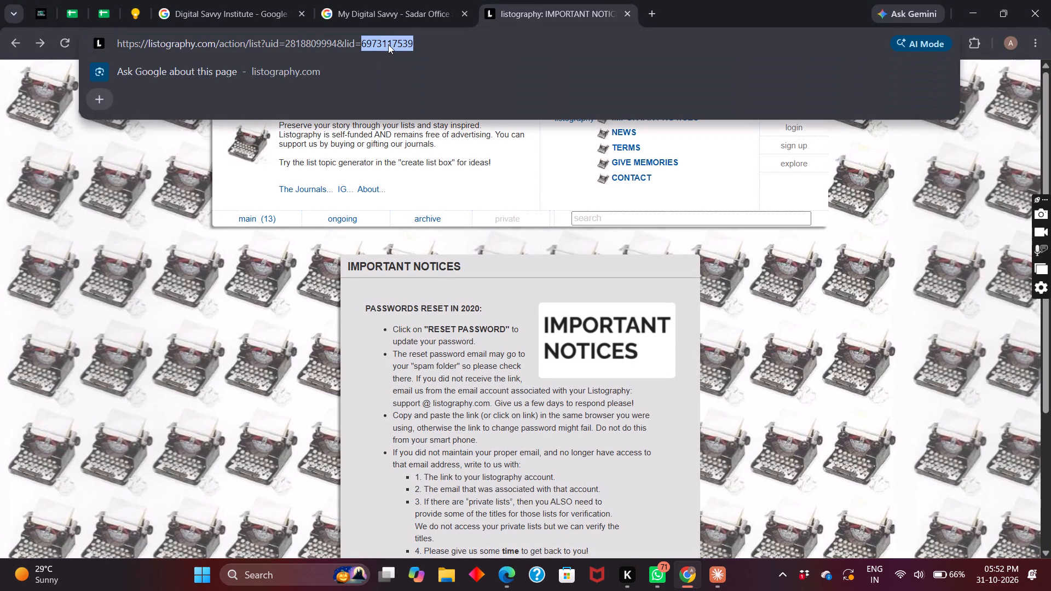
pyautogui.click(388, 44)
pyautogui.tripleClick(388, 44)
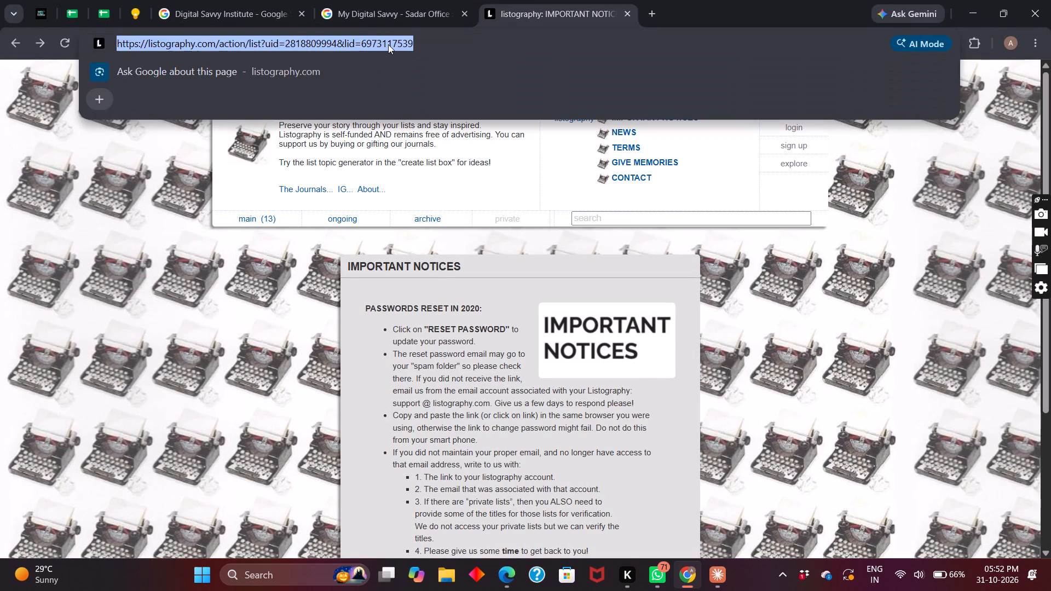
pyautogui.hotkey('ctrl', 'v')
pyautogui.press('Return')
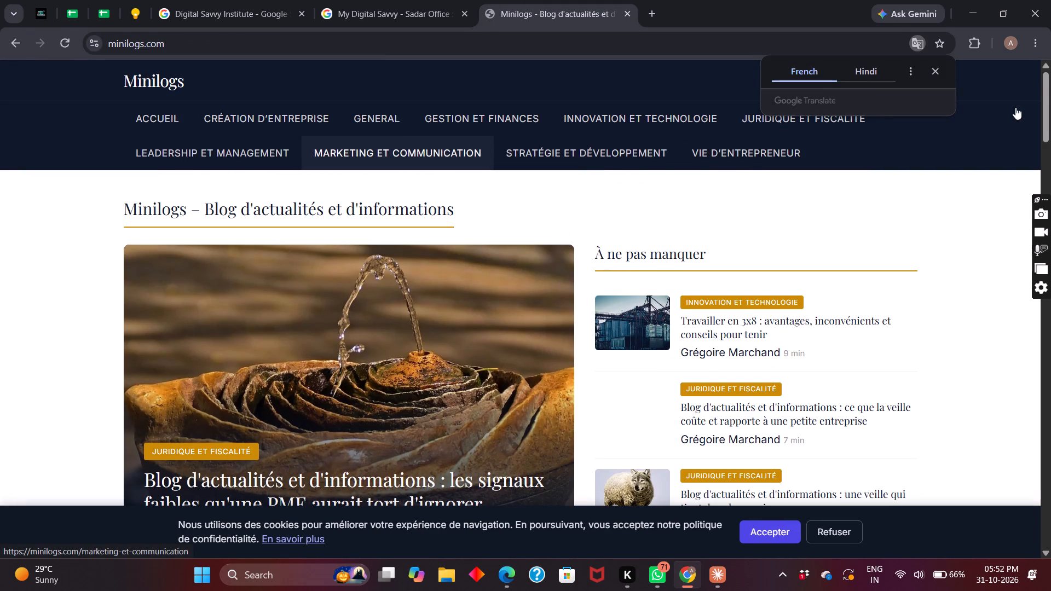
# Dismiss the translation offer, accept the cookies, examine the Minilogs home page for a way to register, and close the site.
pyautogui.click(932, 71)
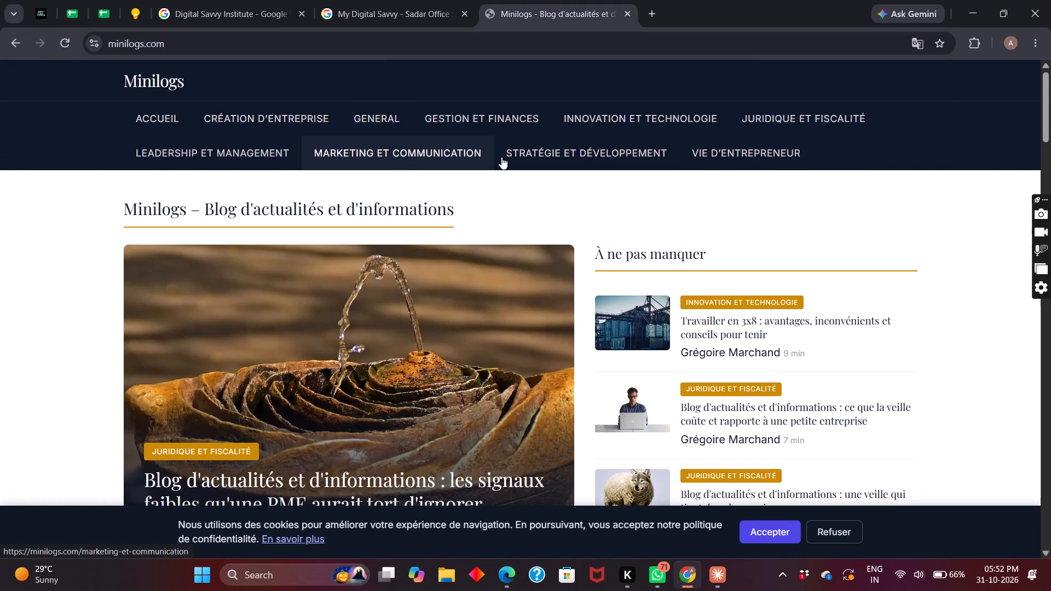
pyautogui.scroll(-6, 498, 285)
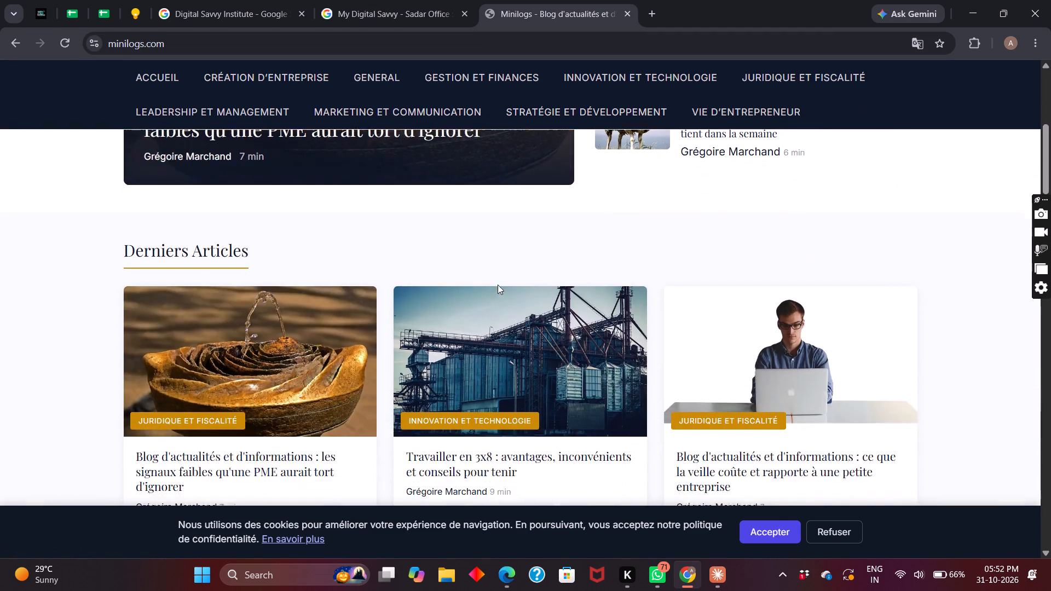
pyautogui.scroll(-2, 498, 285)
pyautogui.click(753, 538)
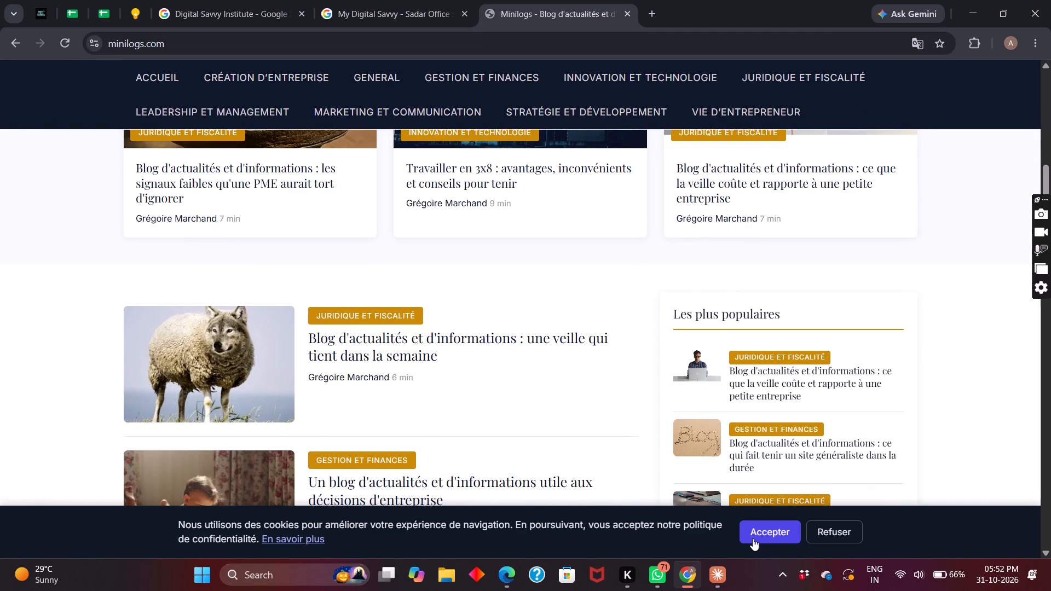
pyautogui.scroll(-3, 651, 420)
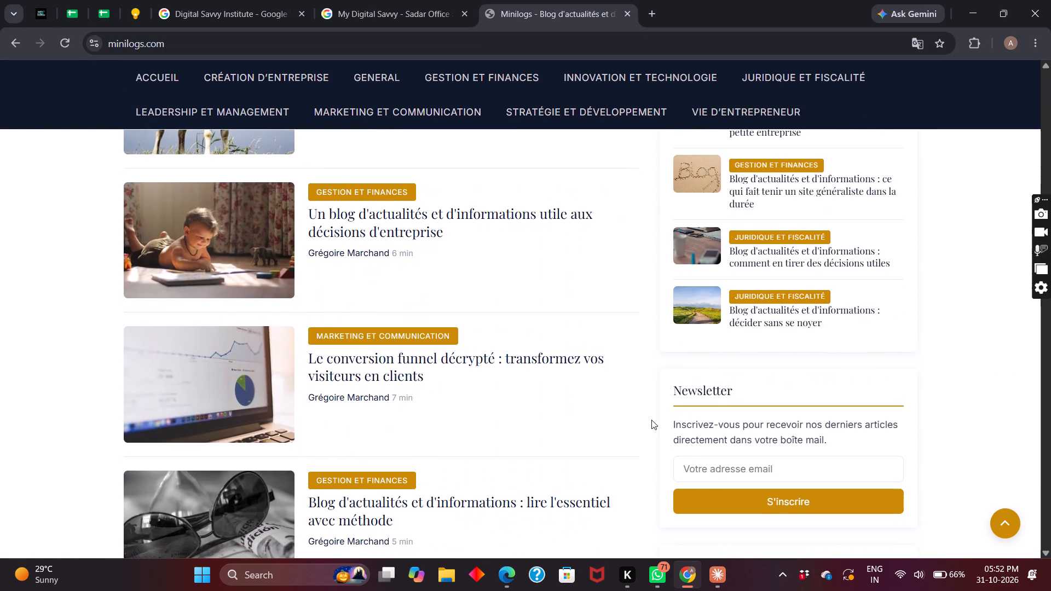
pyautogui.scroll(-6, 651, 420)
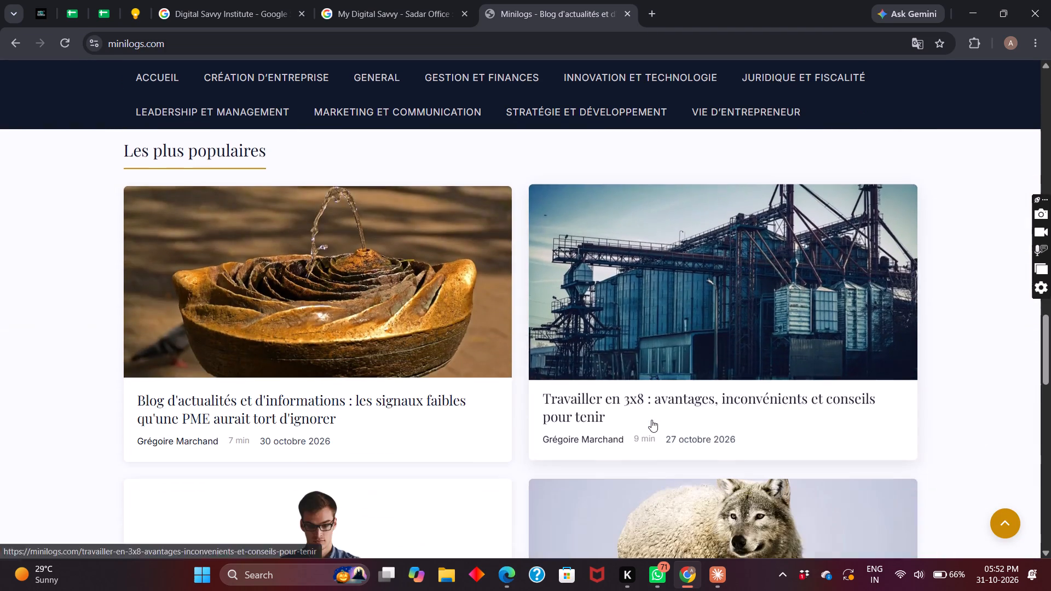
pyautogui.scroll(-3, 651, 420)
pyautogui.scroll(6, 651, 420)
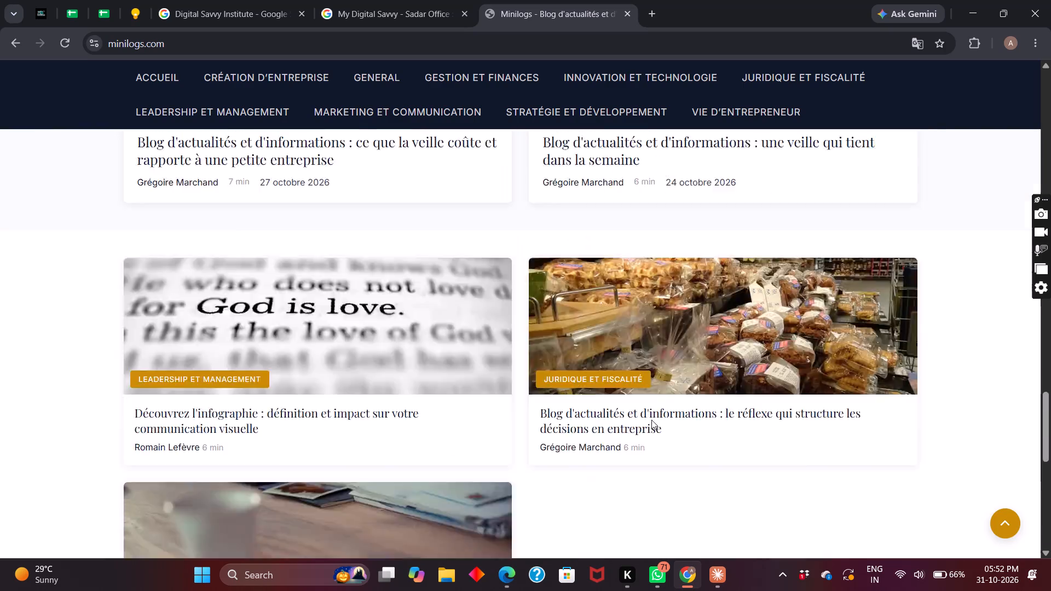
pyautogui.scroll(8, 651, 420)
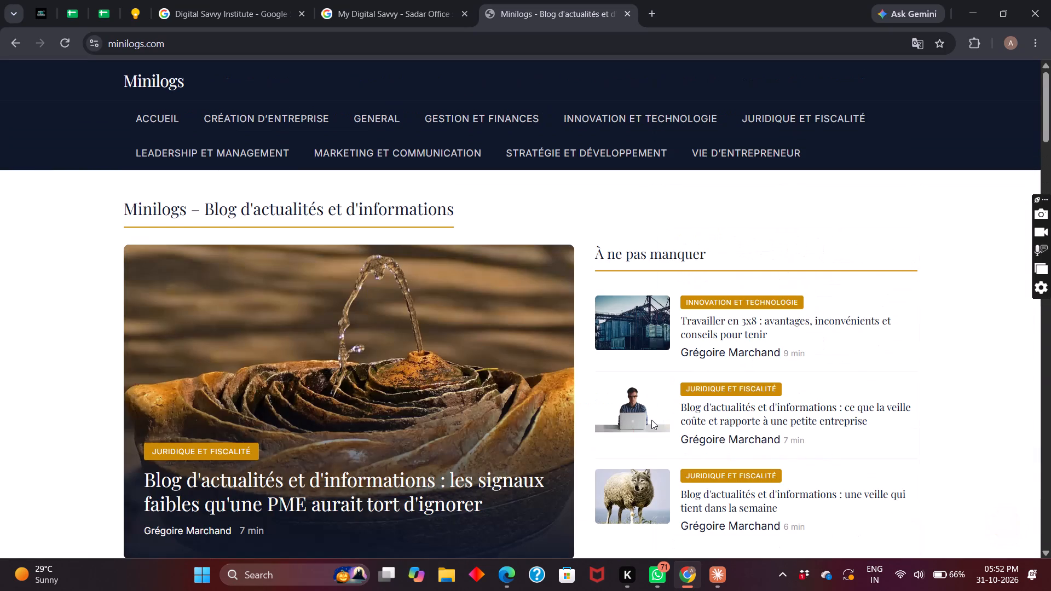
pyautogui.click(623, 14)
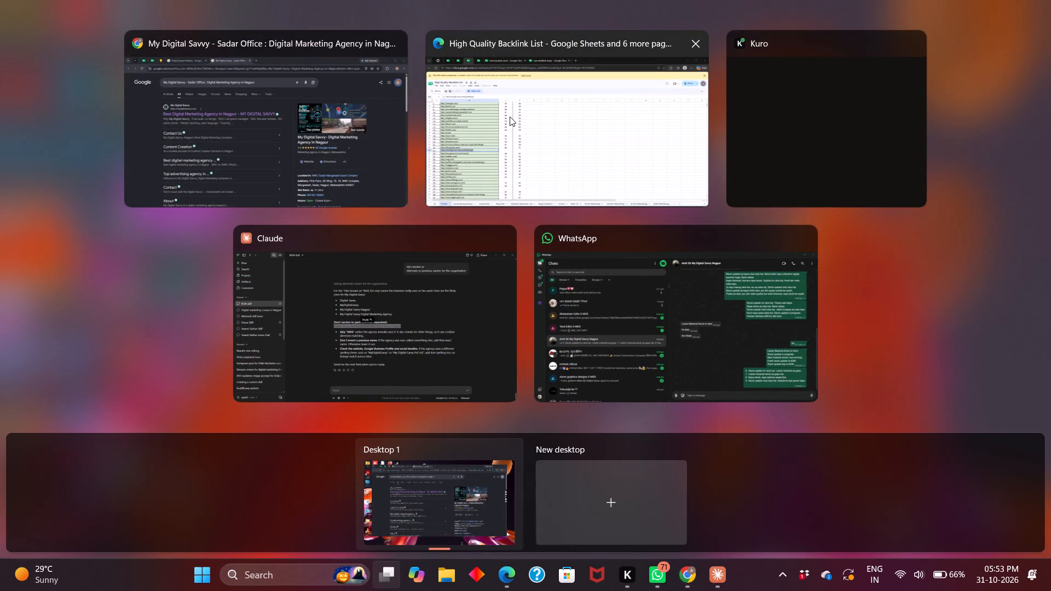
pyautogui.click(510, 117)
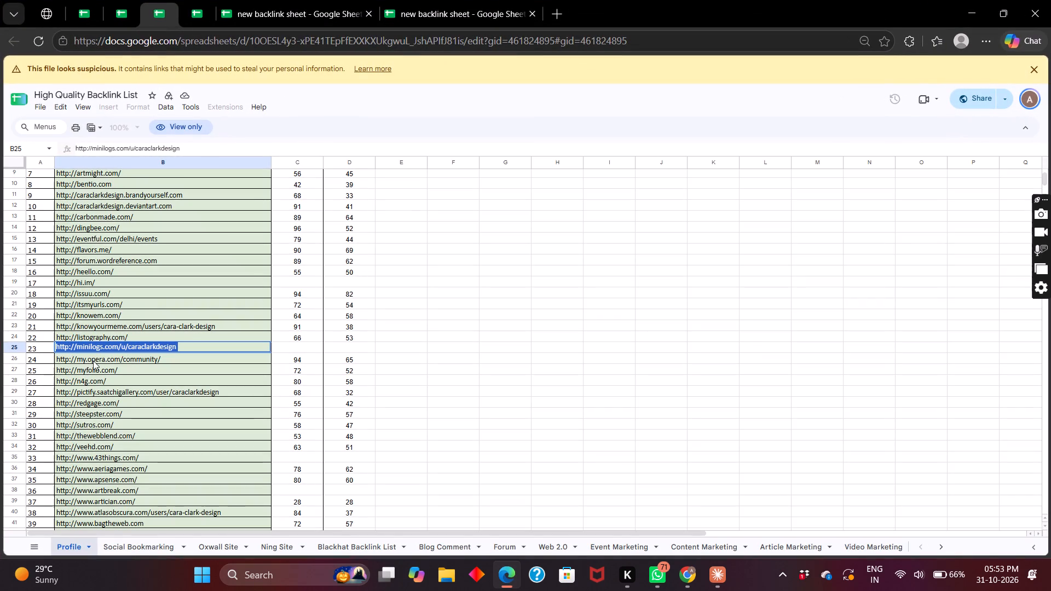
pyautogui.doubleClick(98, 368)
pyautogui.doubleClick(98, 368)
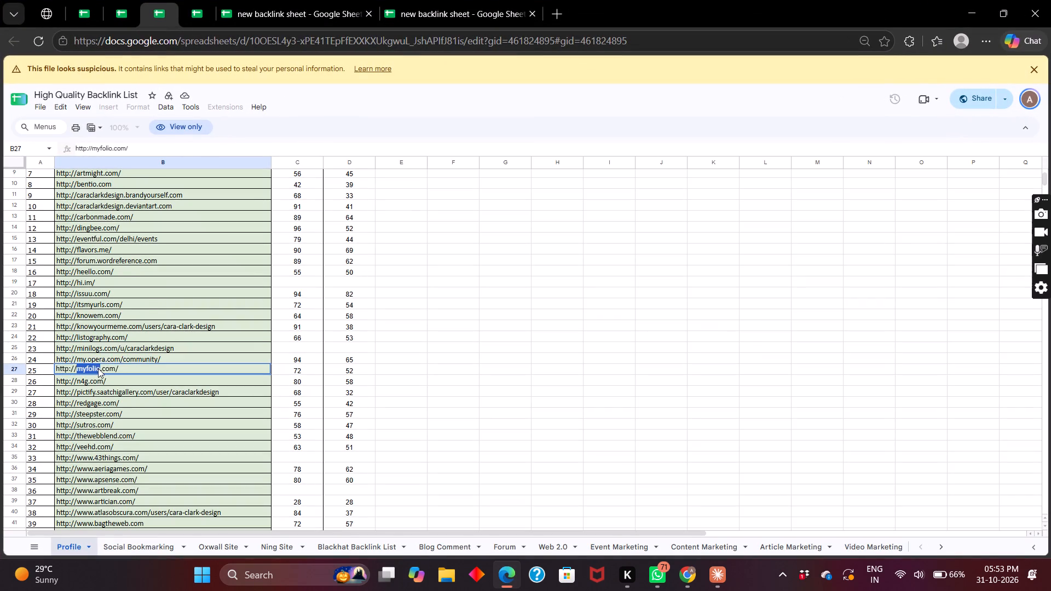
pyautogui.click(98, 368)
pyautogui.hotkey('ctrl', 'c')
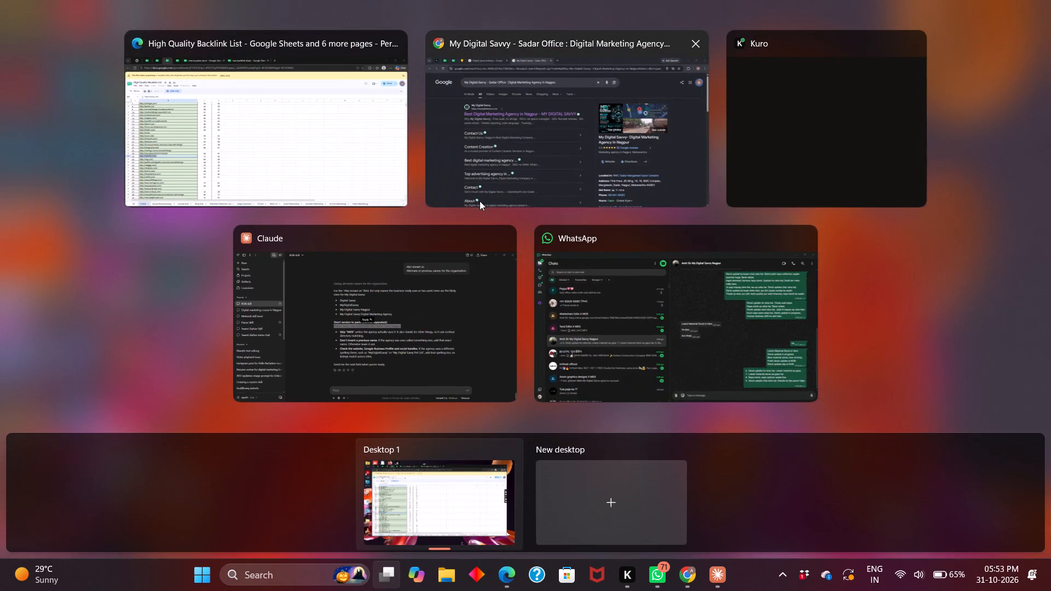
pyautogui.click(549, 170)
pyautogui.click(488, 6)
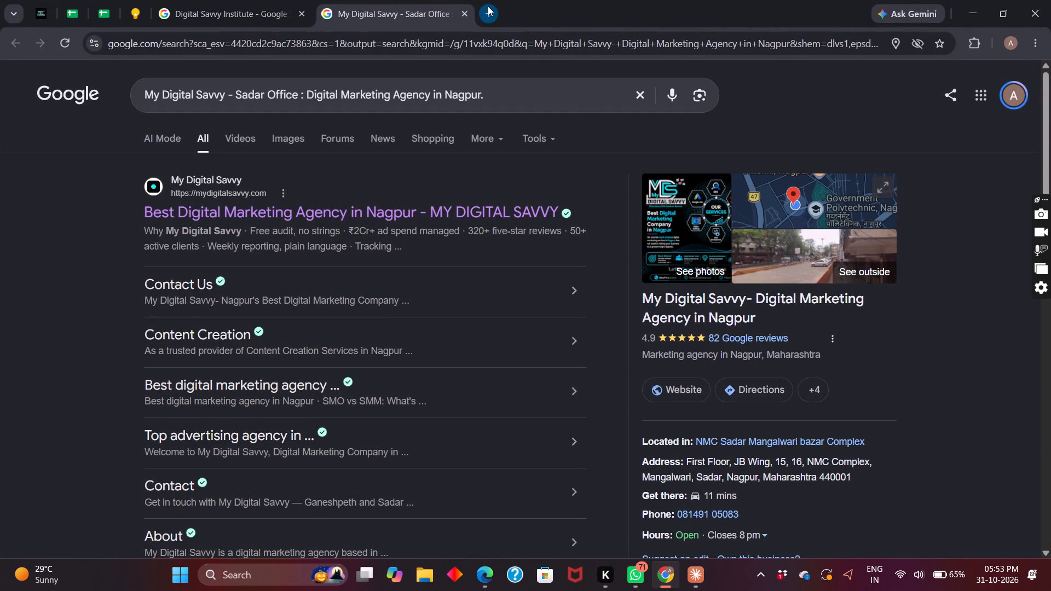
pyautogui.click(374, 44)
pyautogui.hotkey('ctrl', 'v')
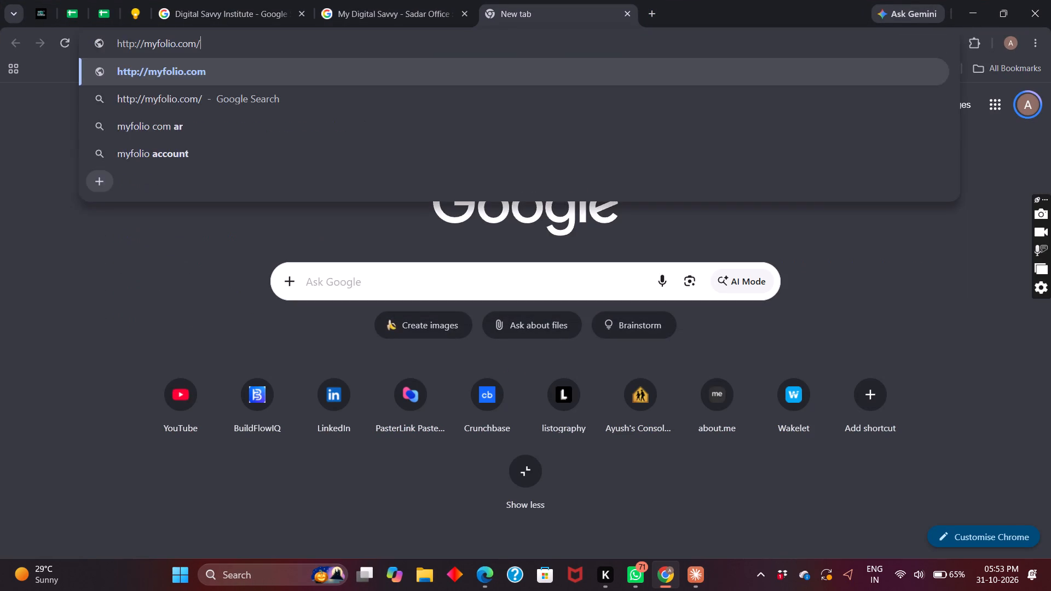
pyautogui.press('Return')
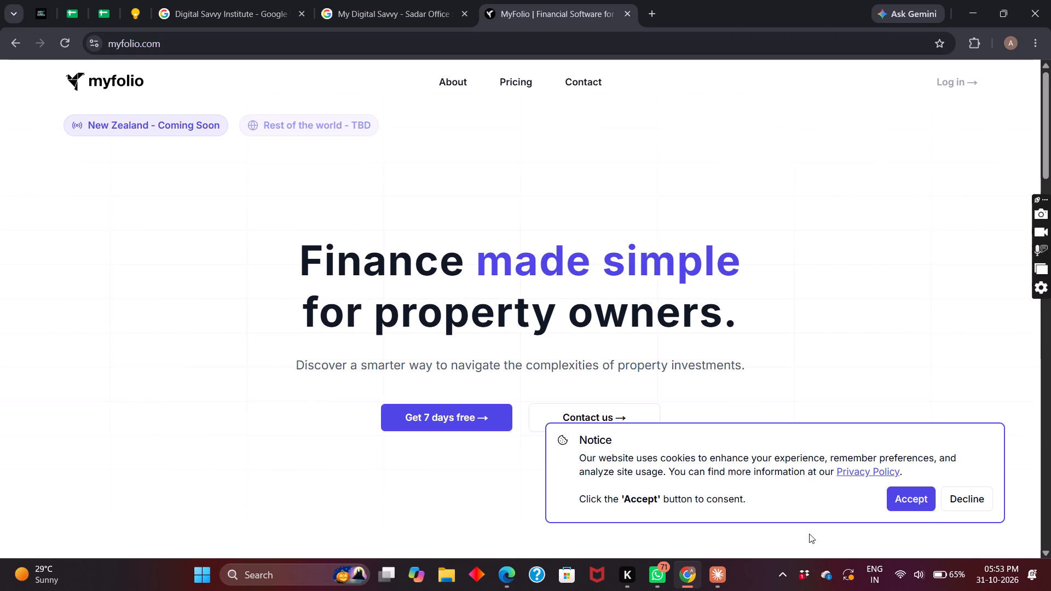
# Accept the cookies on the MyFolio home page and try its Log in link.
pyautogui.click(919, 496)
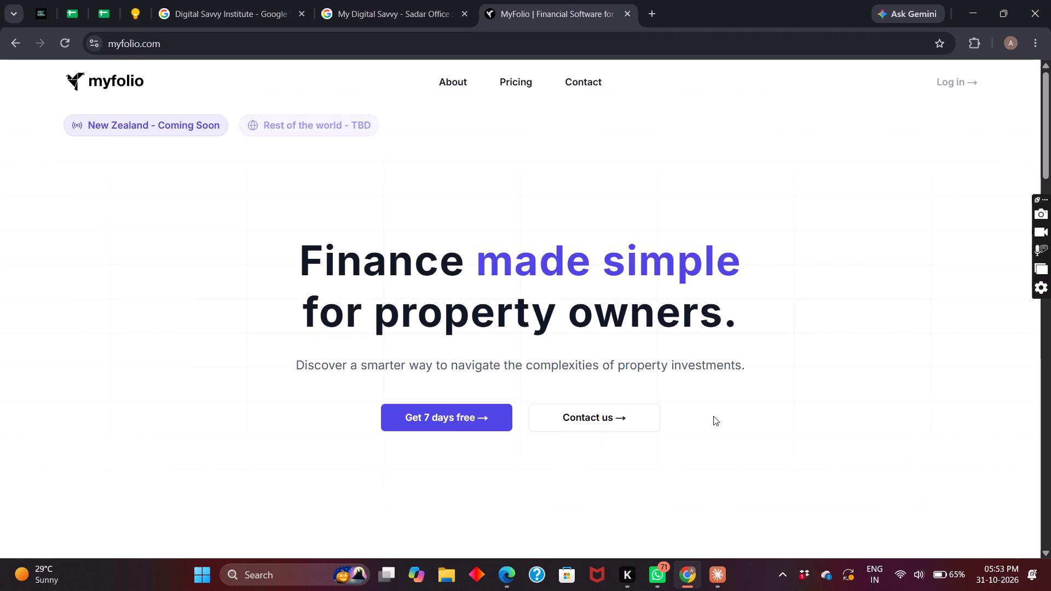
pyautogui.click(943, 83)
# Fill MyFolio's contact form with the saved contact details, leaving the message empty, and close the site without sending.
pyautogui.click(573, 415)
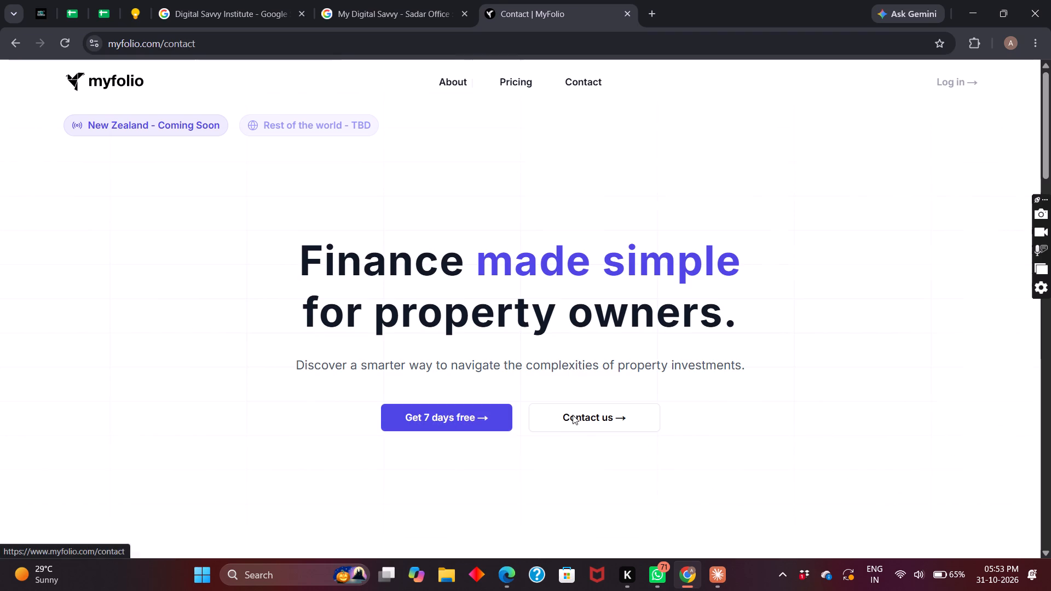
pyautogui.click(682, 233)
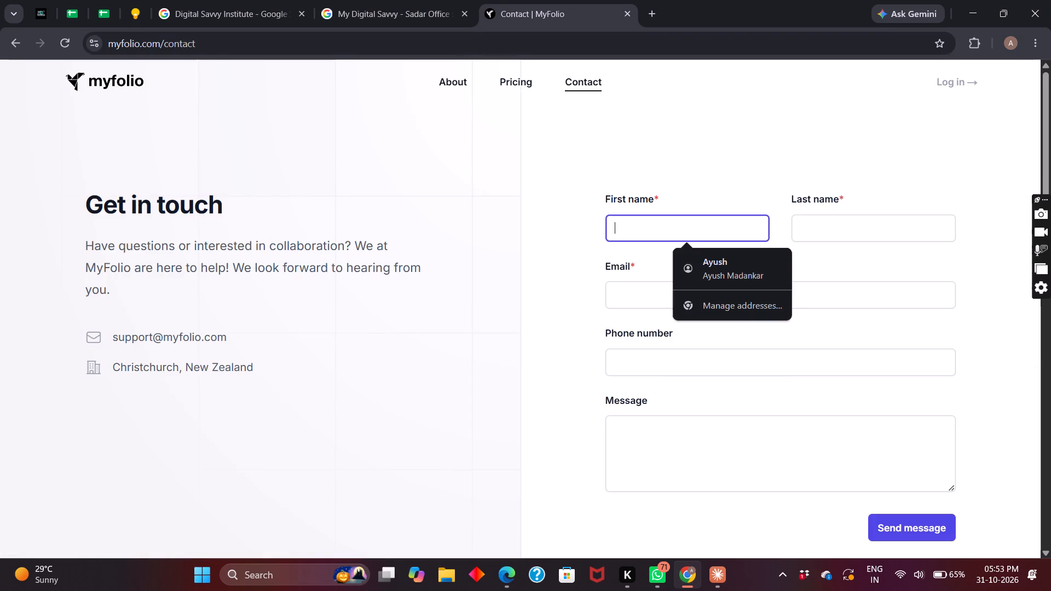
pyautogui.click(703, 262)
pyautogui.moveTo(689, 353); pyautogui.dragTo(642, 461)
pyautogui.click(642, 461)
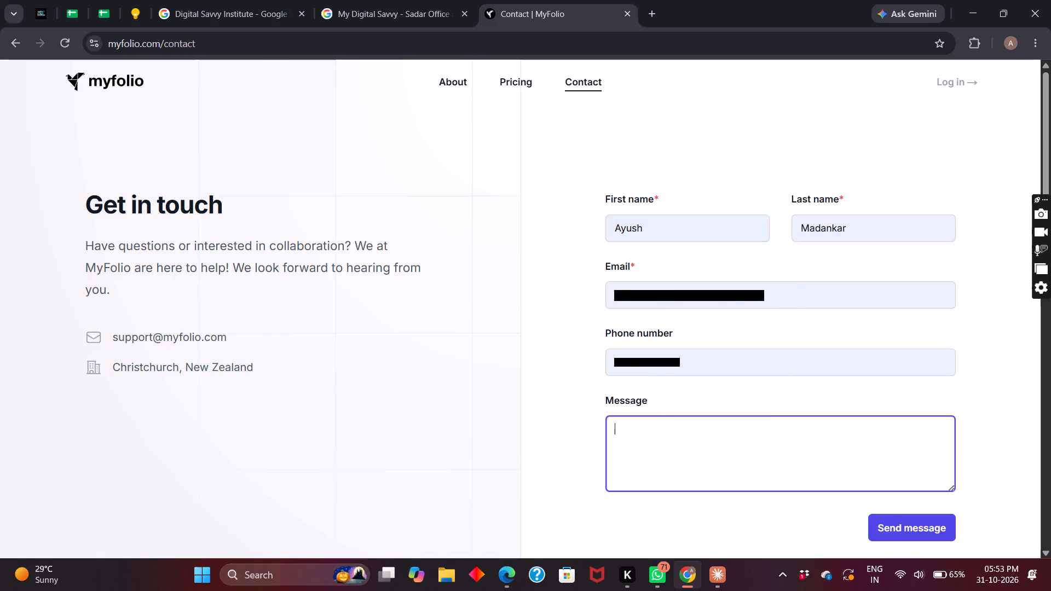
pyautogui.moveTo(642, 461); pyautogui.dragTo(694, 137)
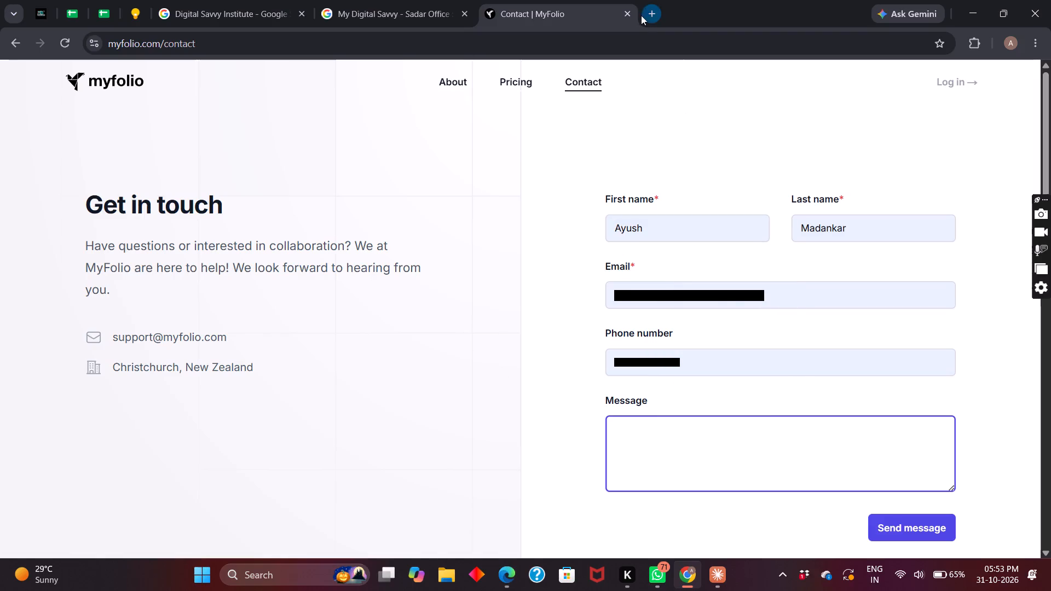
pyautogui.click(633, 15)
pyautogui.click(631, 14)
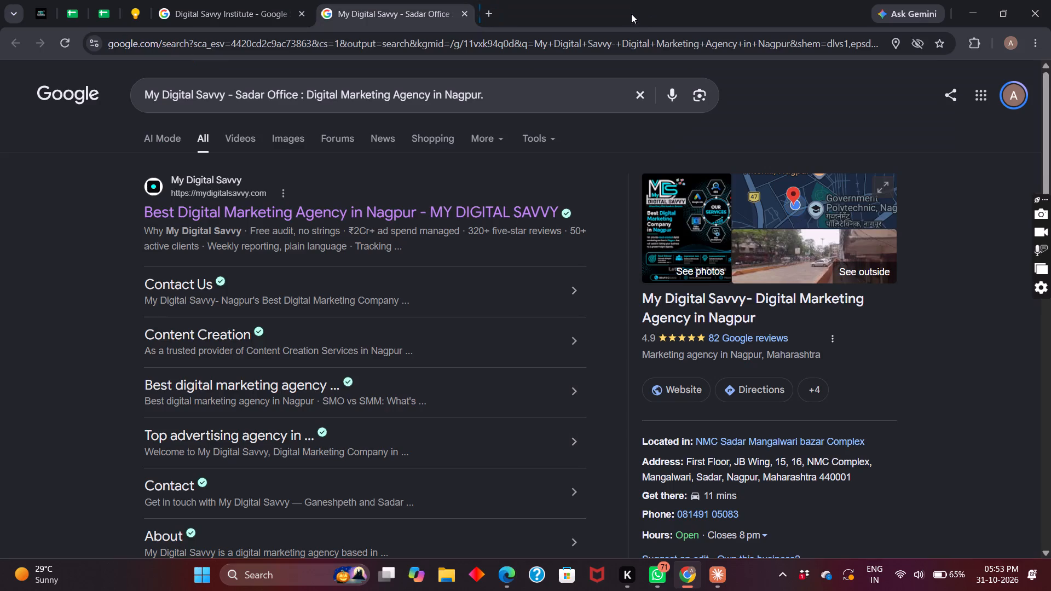
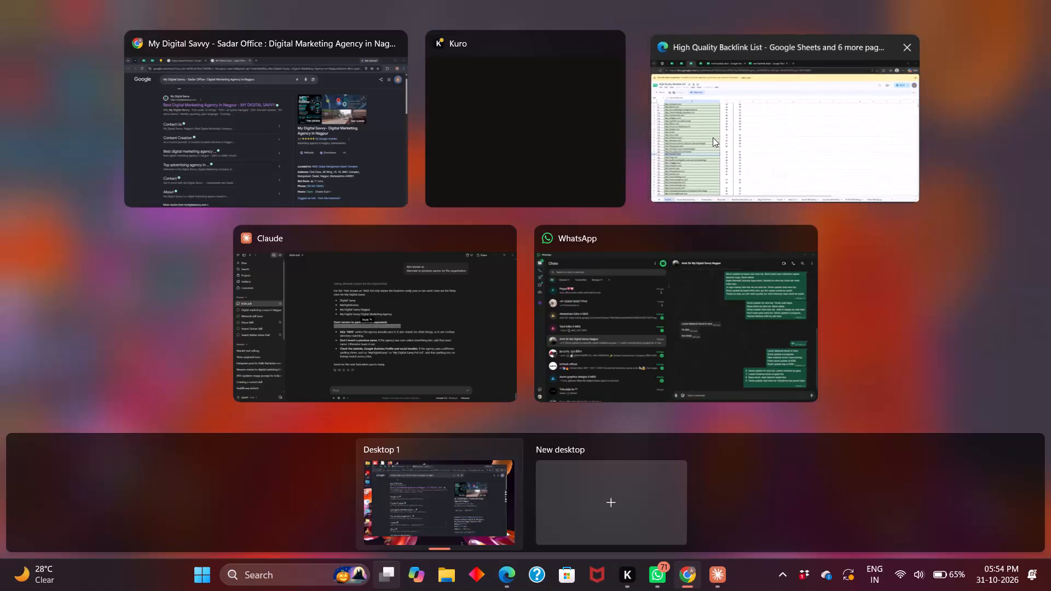
pyautogui.scroll(-1, 233, 448)
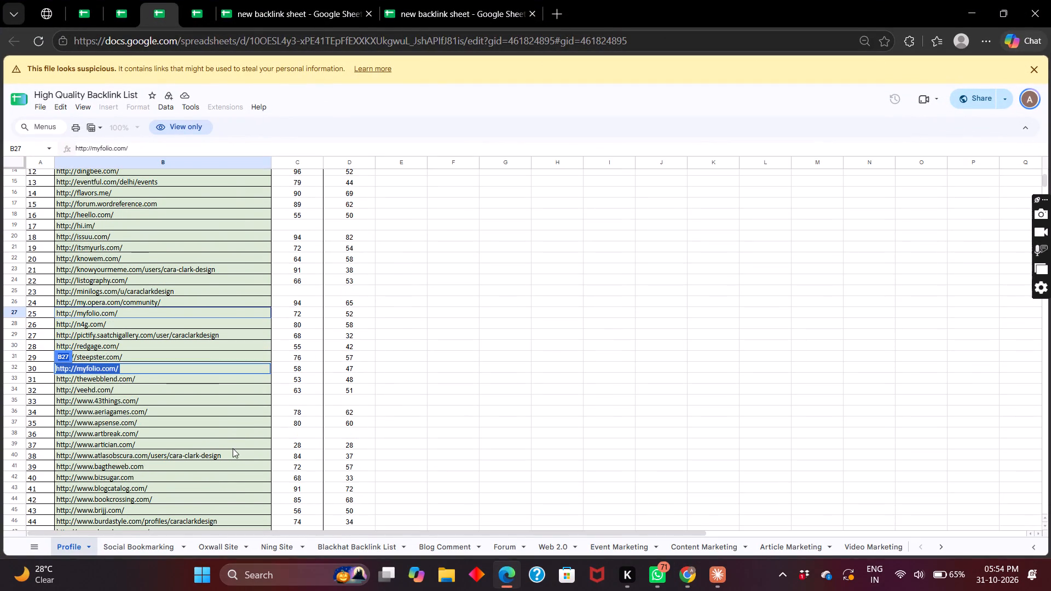
pyautogui.click(234, 384)
pyautogui.tripleClick(234, 384)
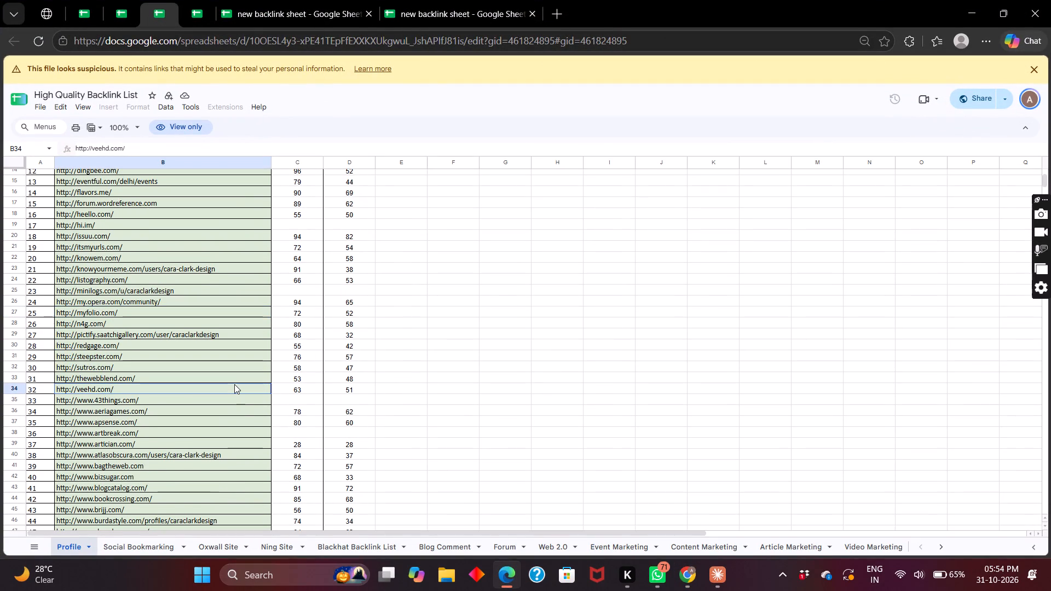
pyautogui.hotkey('ctrl', 'c')
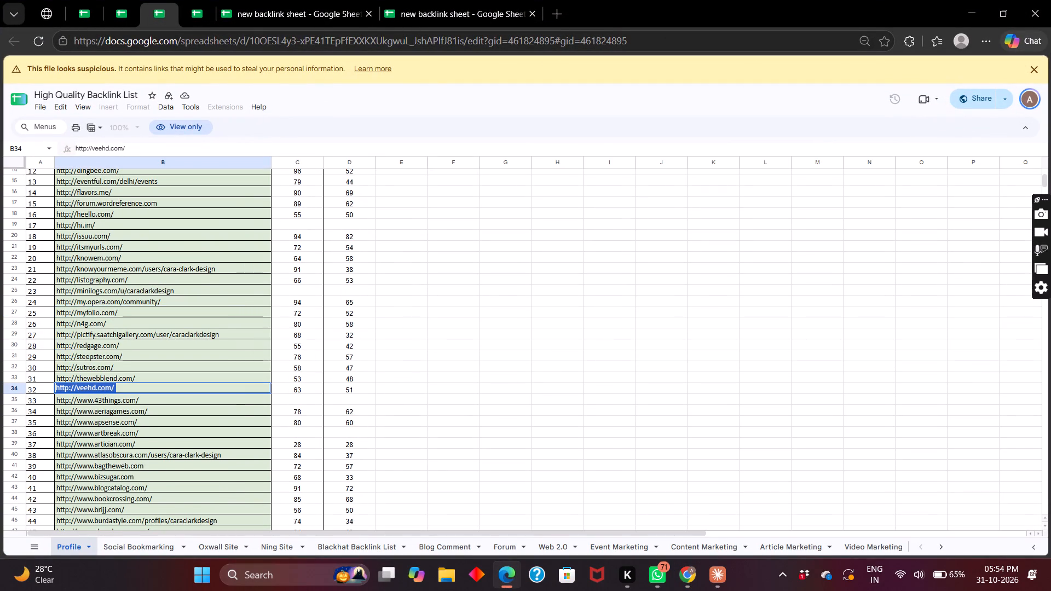
pyautogui.hotkey('ctrl', 'c')
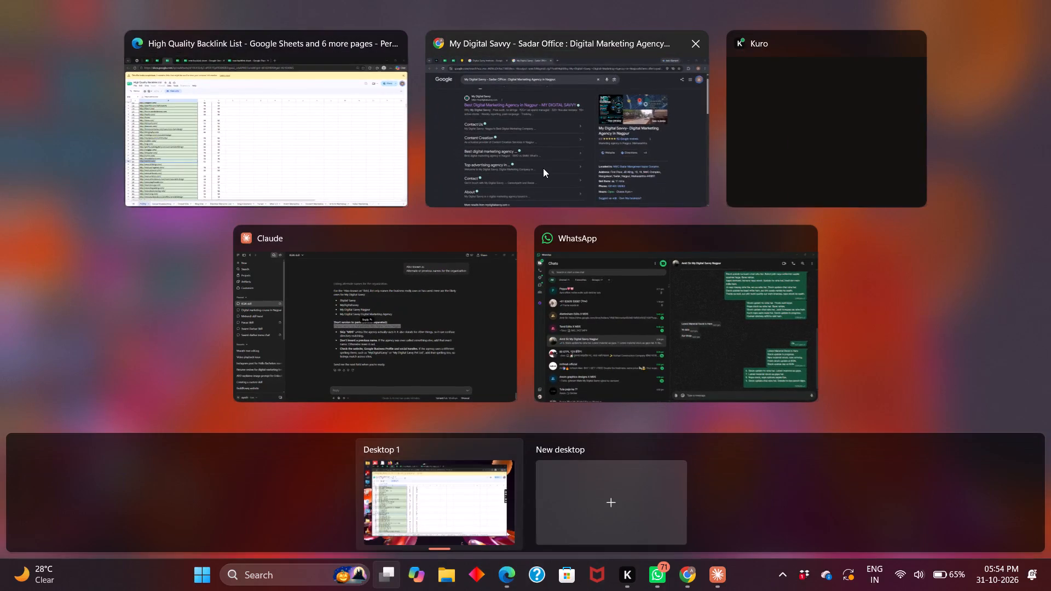
pyautogui.click(514, 82)
pyautogui.click(488, 10)
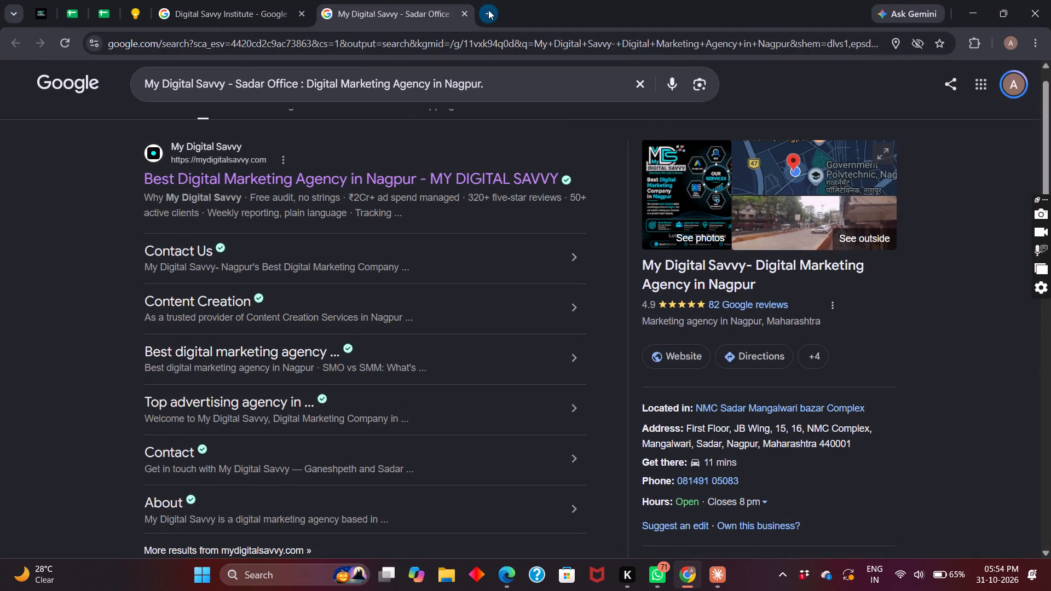
pyautogui.click(412, 41)
pyautogui.hotkey('ctrl', 'v')
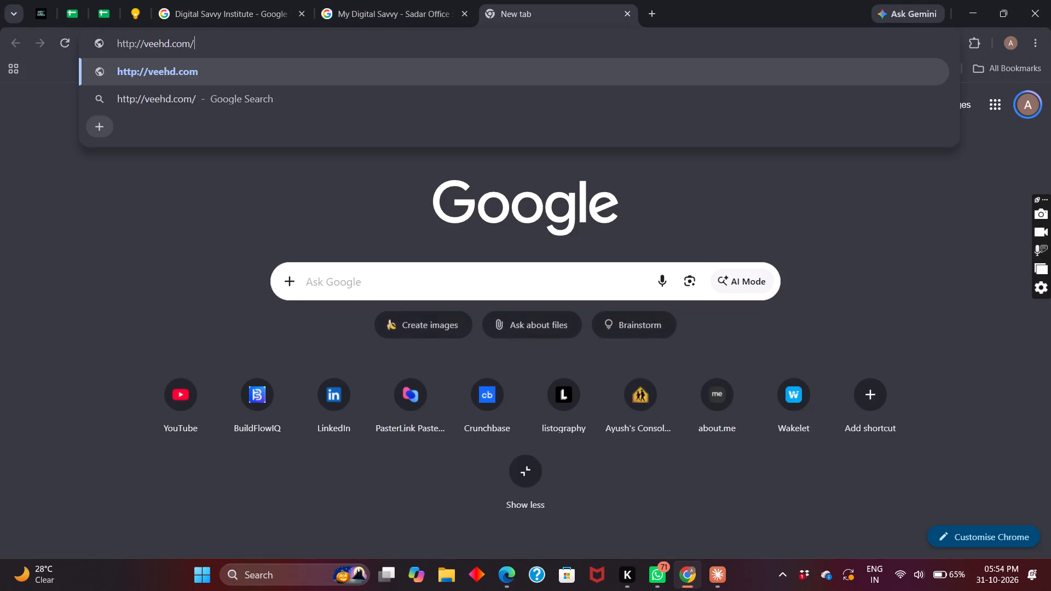
pyautogui.press('Return')
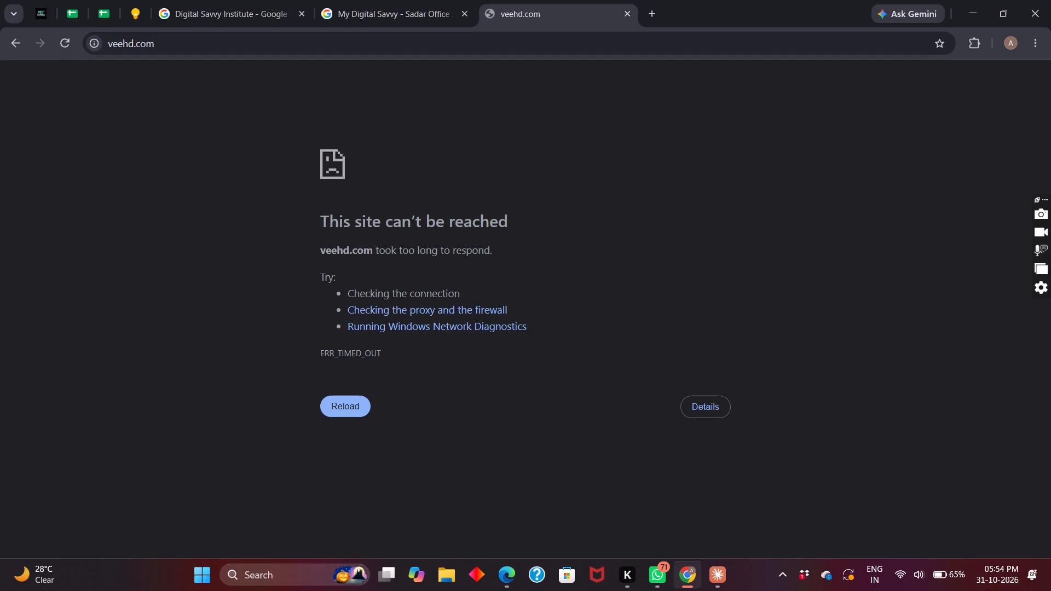
# Clear the veehd.com address from the new tab's address bar.
pyautogui.doubleClick(186, 45)
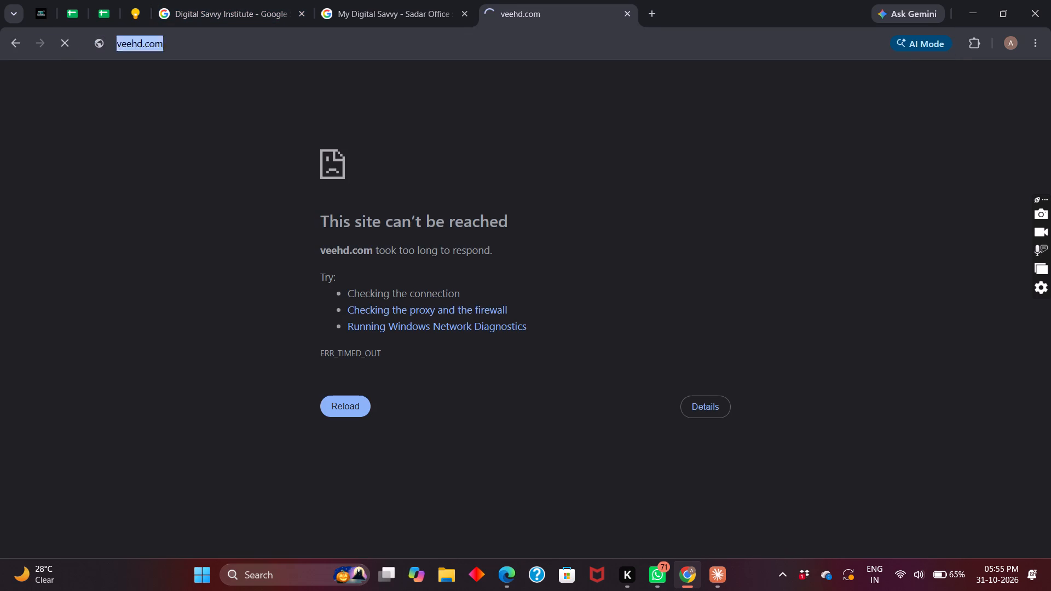
pyautogui.tripleClick(186, 45)
pyautogui.press('BackSpace')
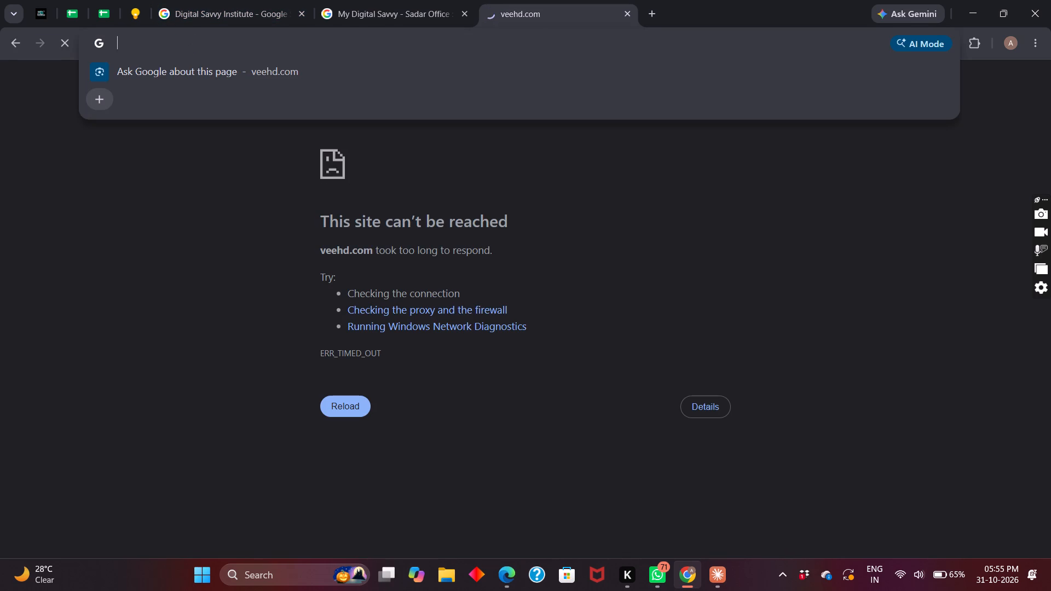
# In Google Keep, close the open note and open the My Digital Savvy - Digital Marketing Company note with the Ganeshpeth address.
pyautogui.click(338, 11)
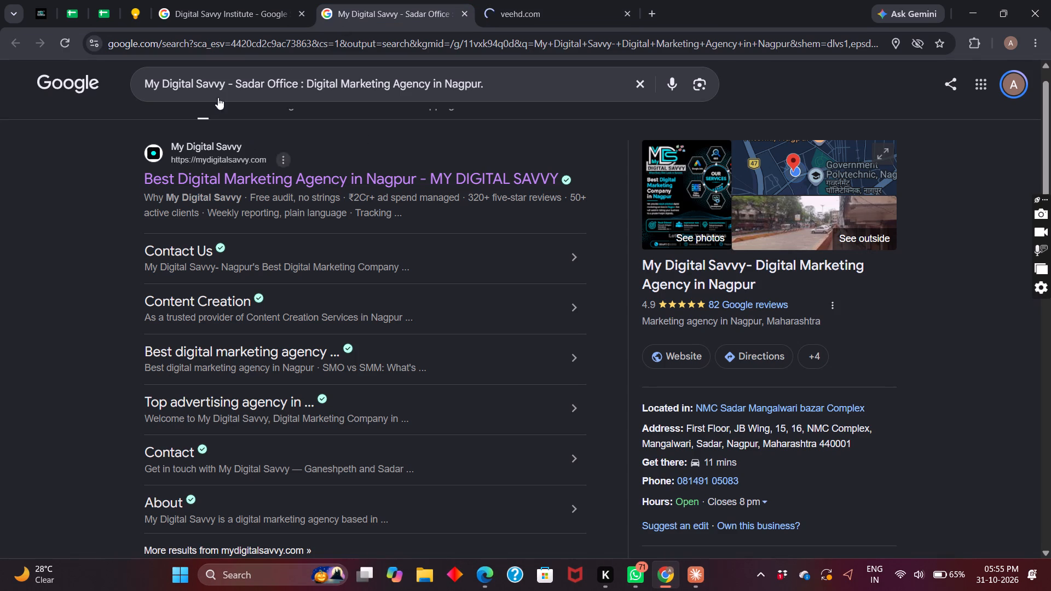
pyautogui.click(142, 8)
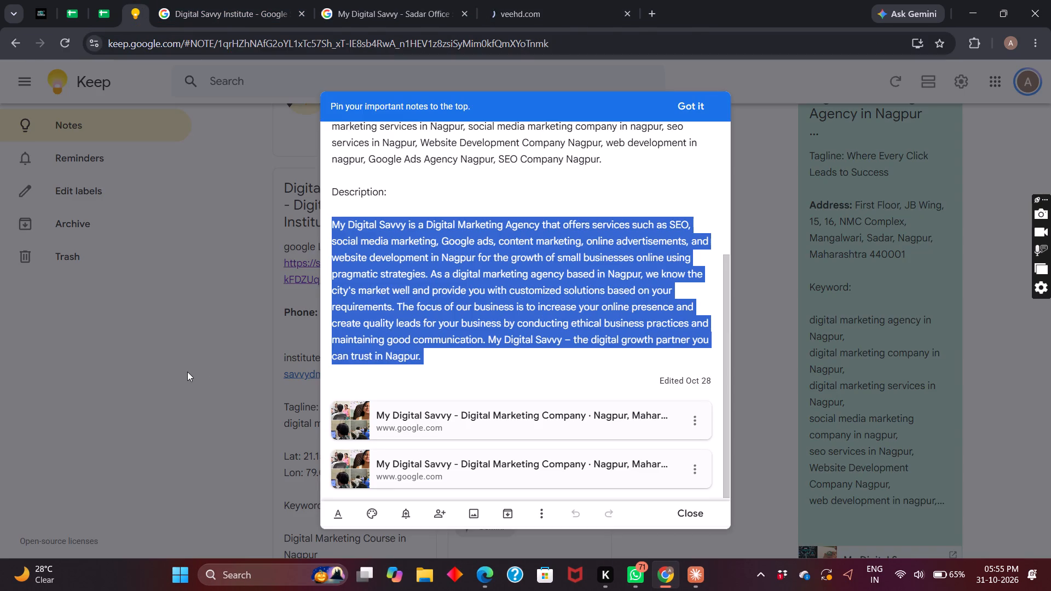
pyautogui.click(187, 372)
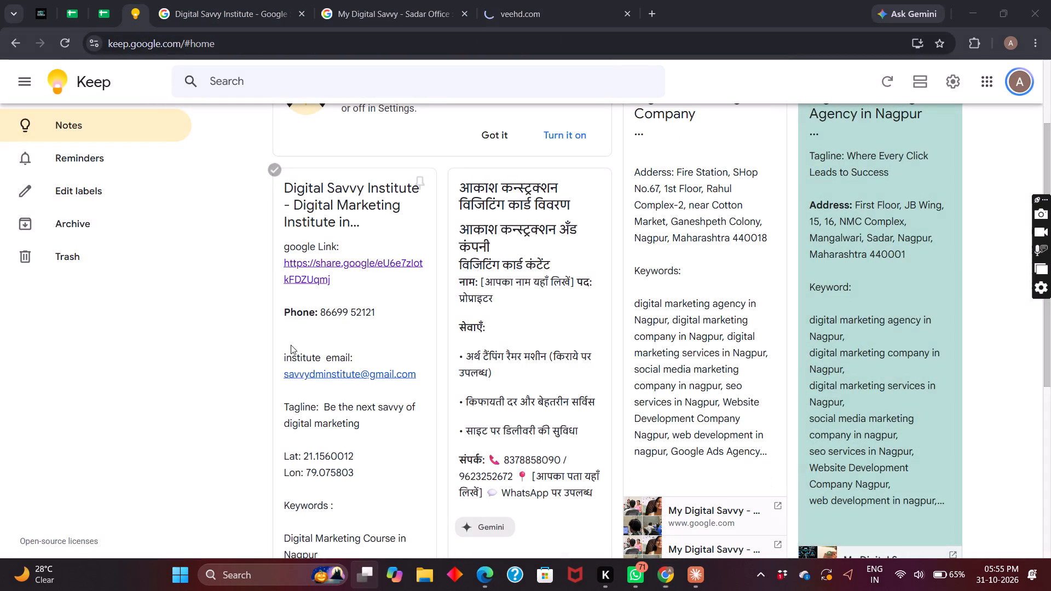
pyautogui.click(362, 165)
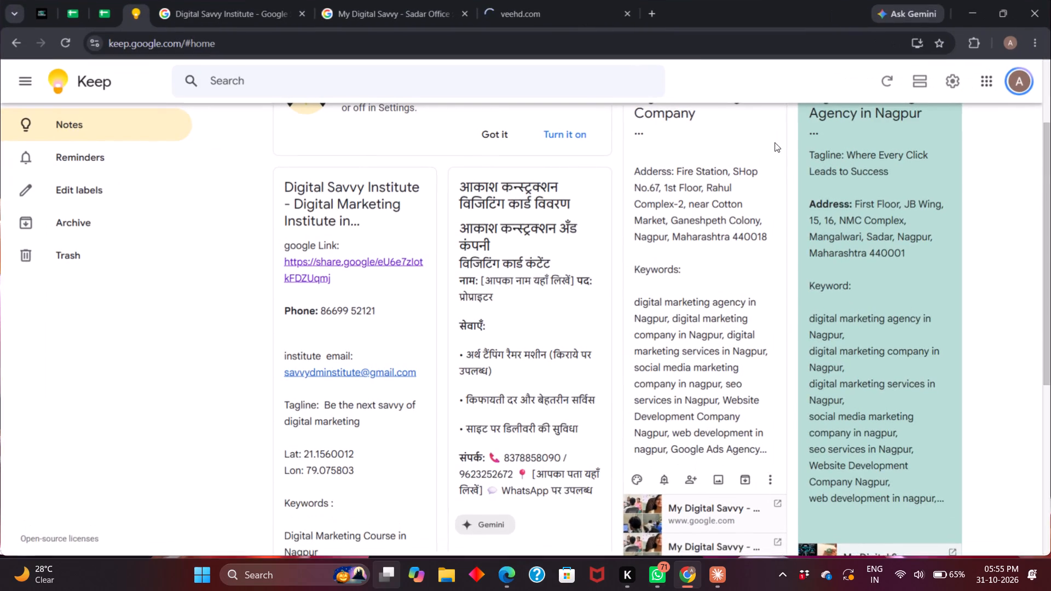
pyautogui.scroll(1, 762, 258)
pyautogui.click(709, 191)
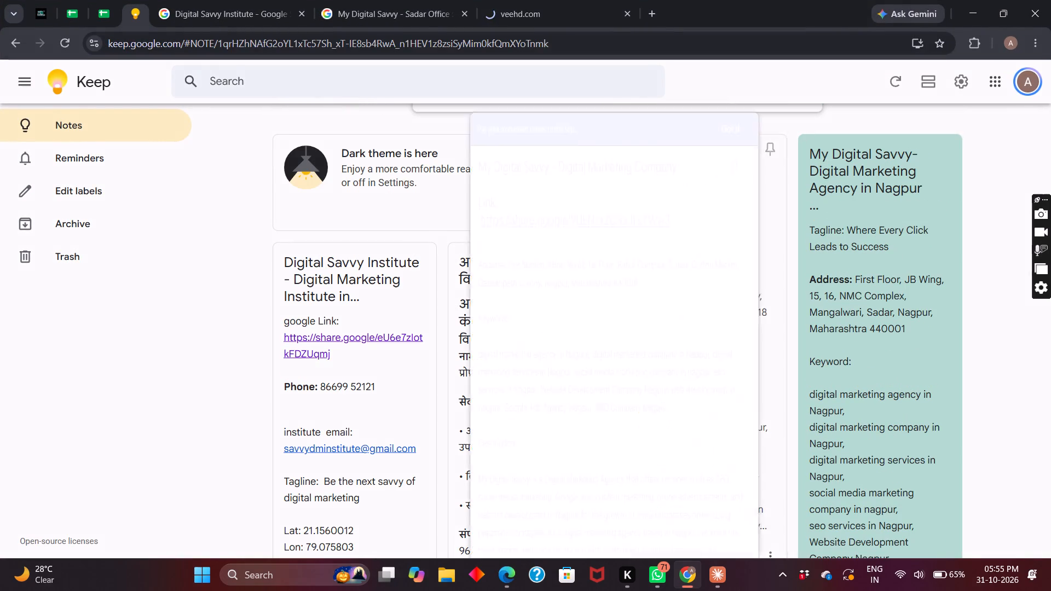
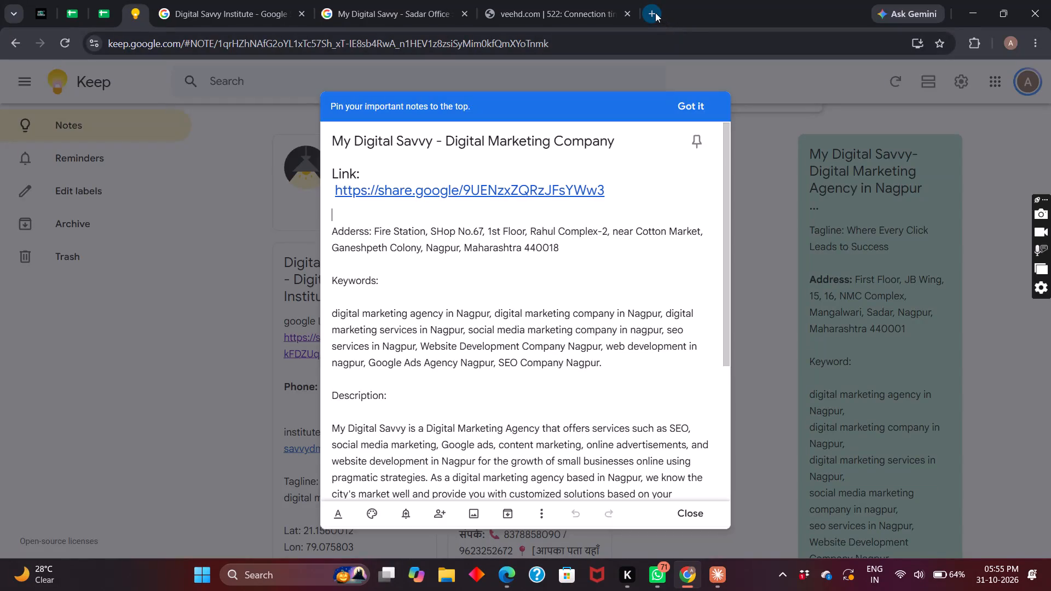
pyautogui.click(655, 13)
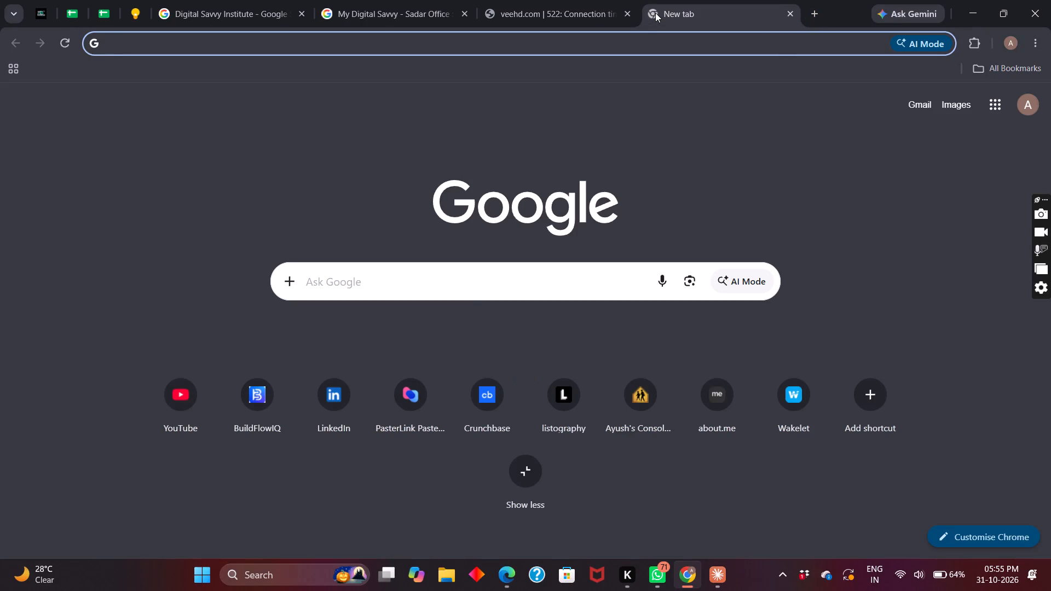
pyautogui.click(419, 273)
pyautogui.hotkey('ctrl', 'v')
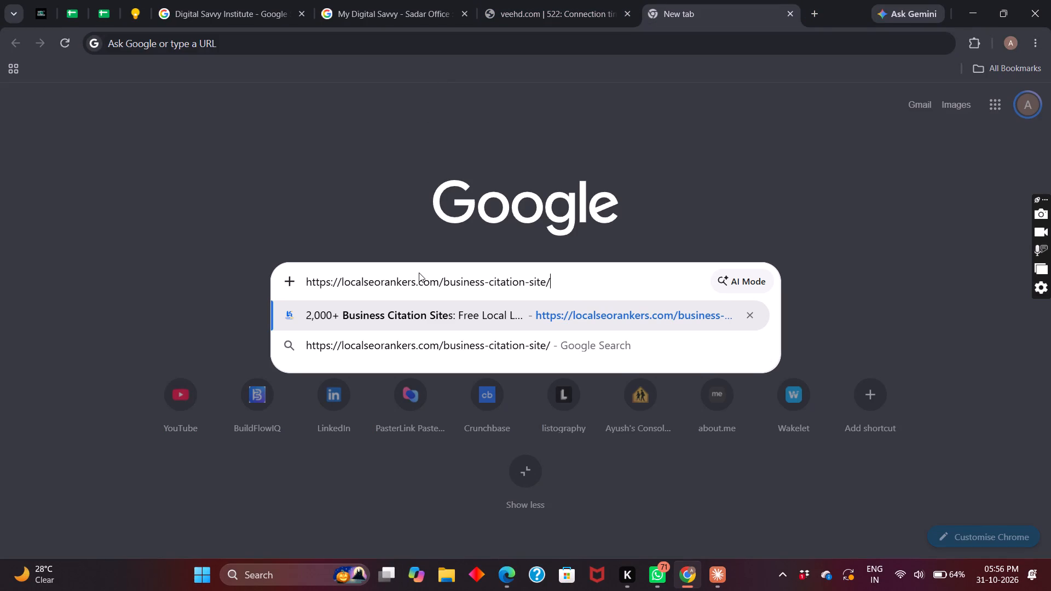
pyautogui.press('Return')
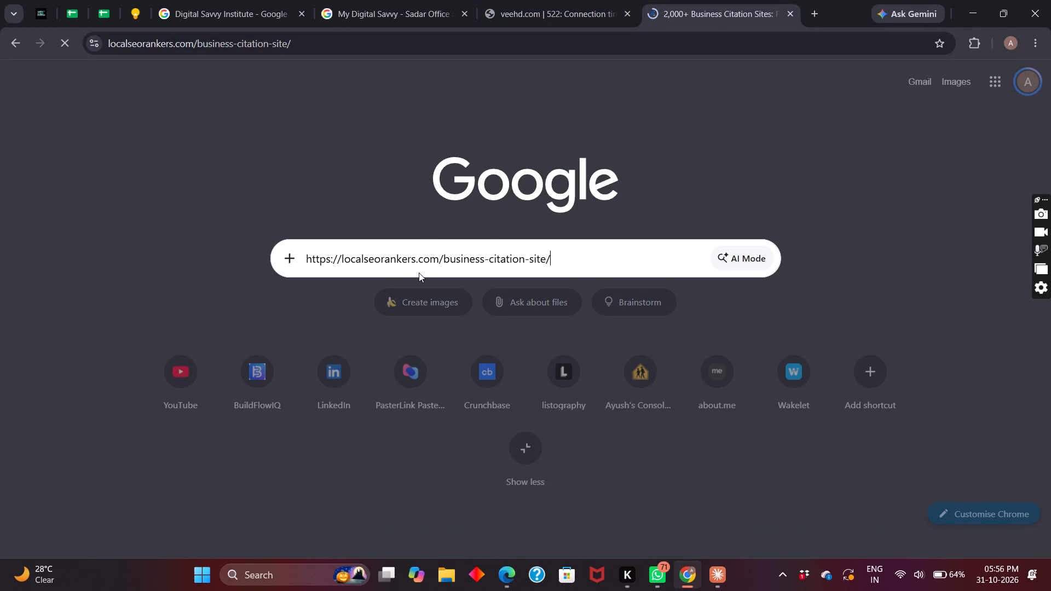
pyautogui.scroll(-2, 419, 273)
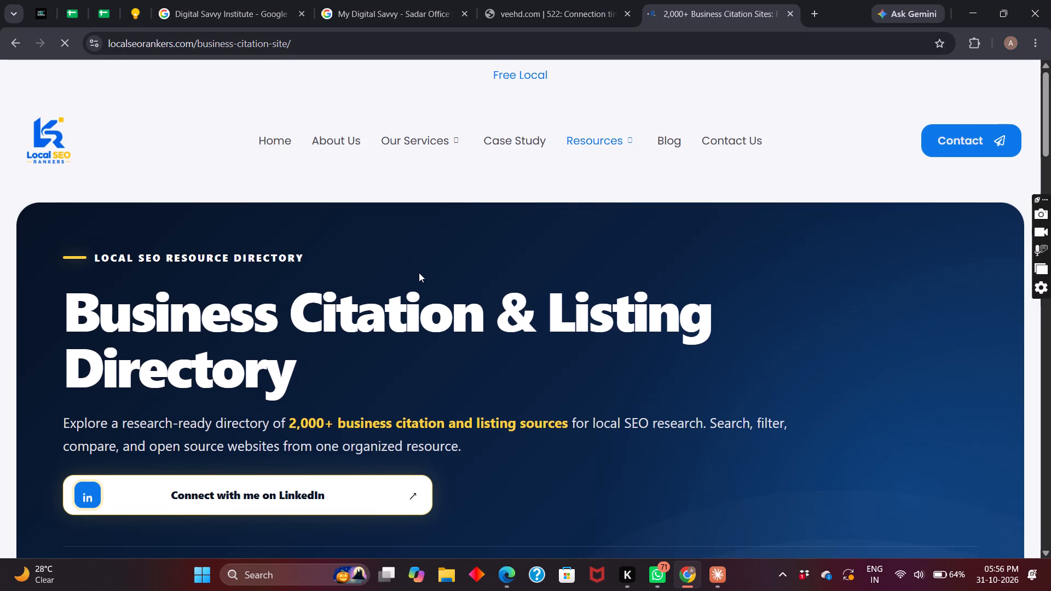
pyautogui.scroll(-3, 419, 273)
pyautogui.scroll(4, 419, 273)
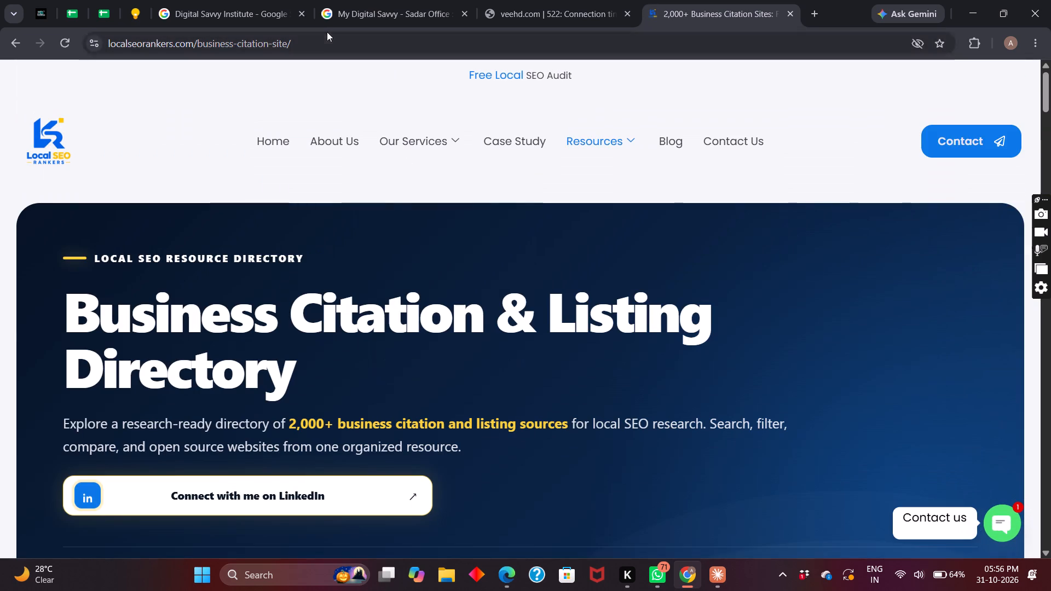
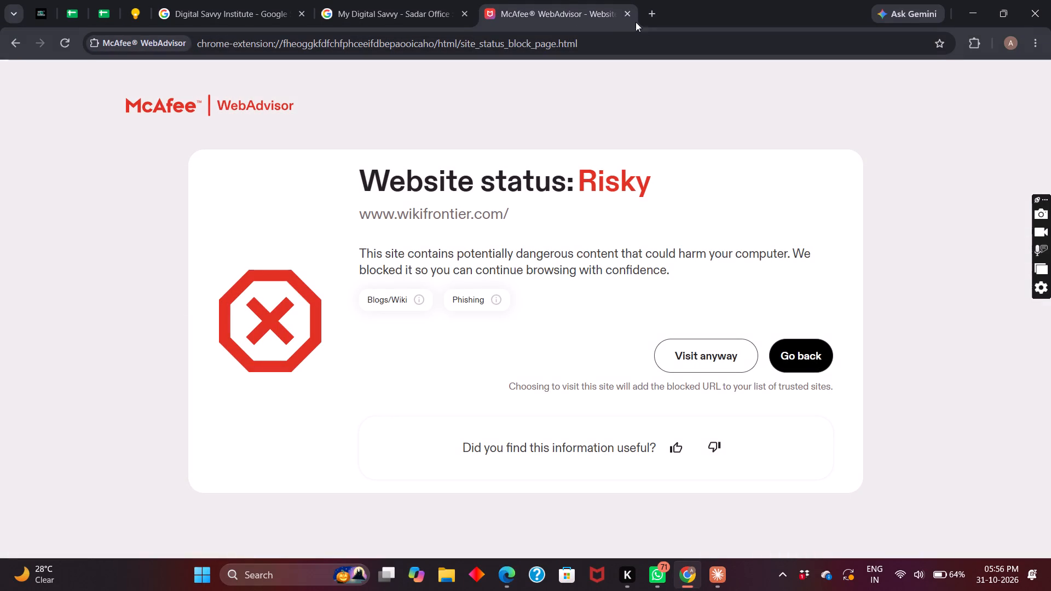
# Close the browser tab with the blocked wikifrontier.com site without visiting it.
pyautogui.click(628, 13)
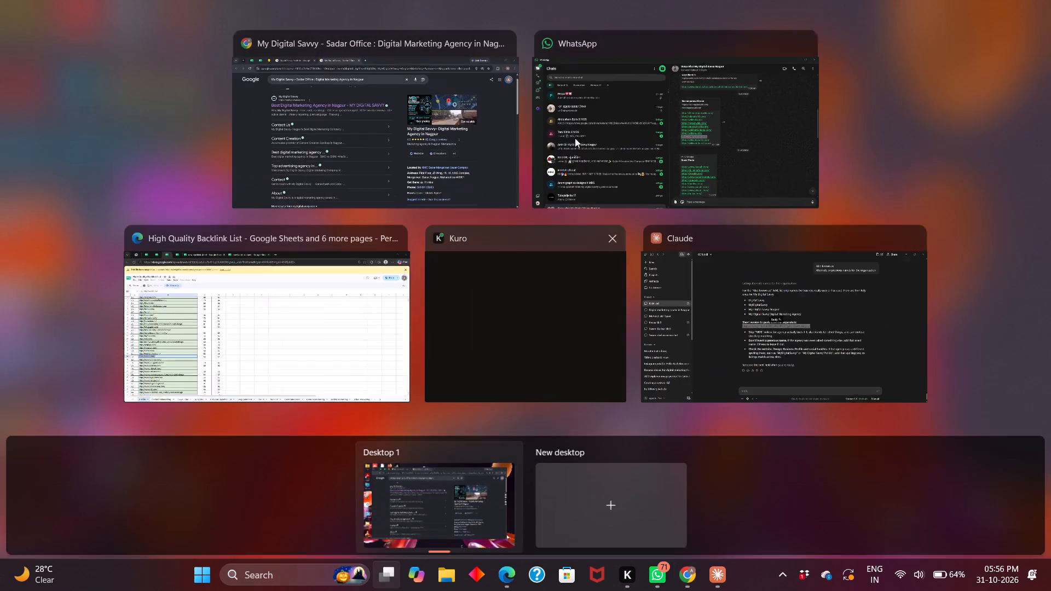
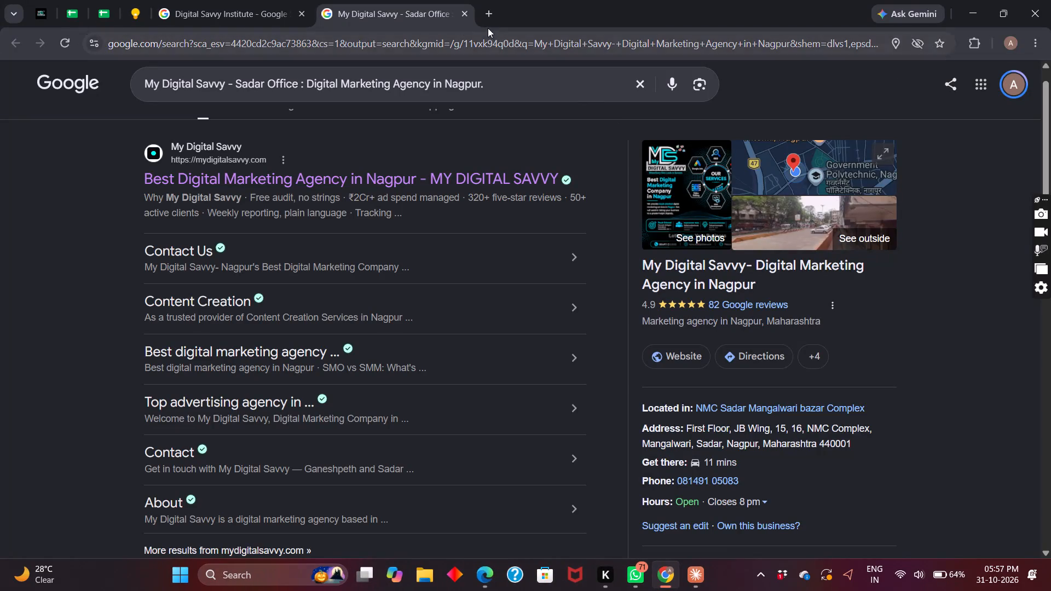
# Open a new browser tab and ready its address bar for entering a site or search.
pyautogui.click(486, 21)
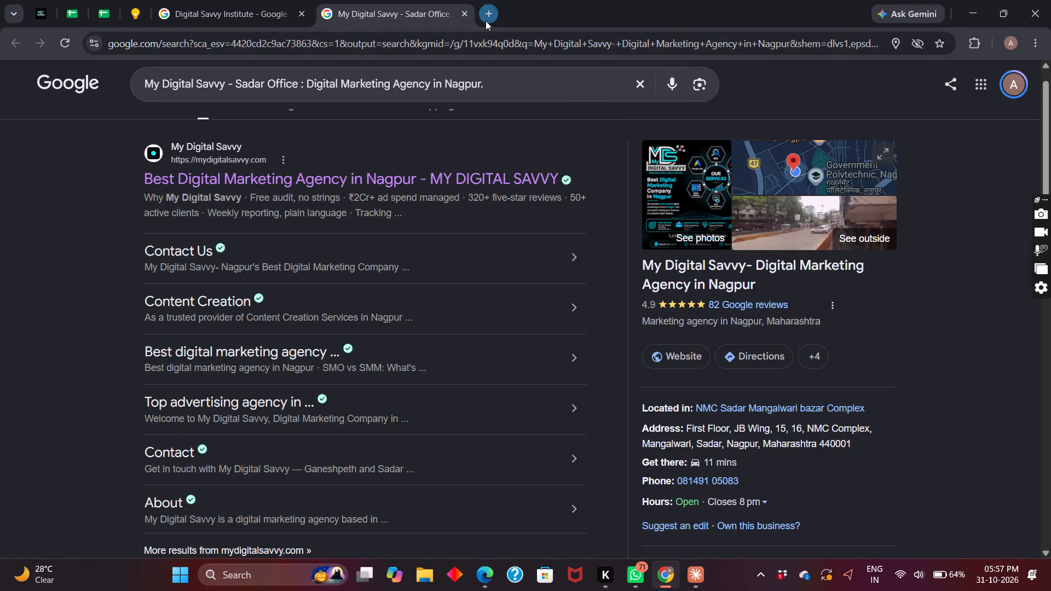
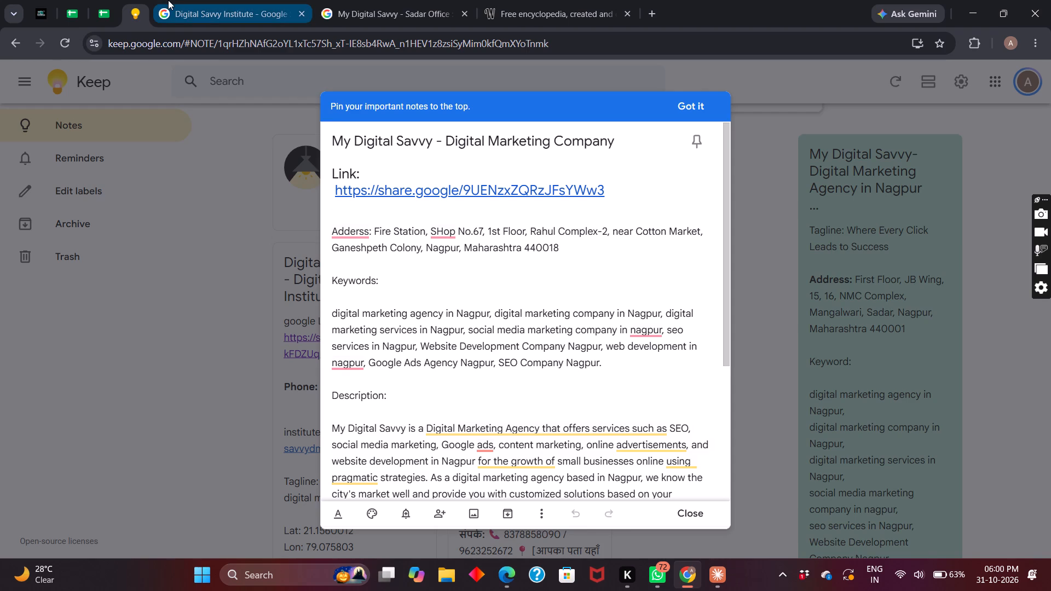
# Select the word "Digital" in the title of the "My Digital Savvy - Digital Marketing Company" note.
pyautogui.doubleClick(380, 143)
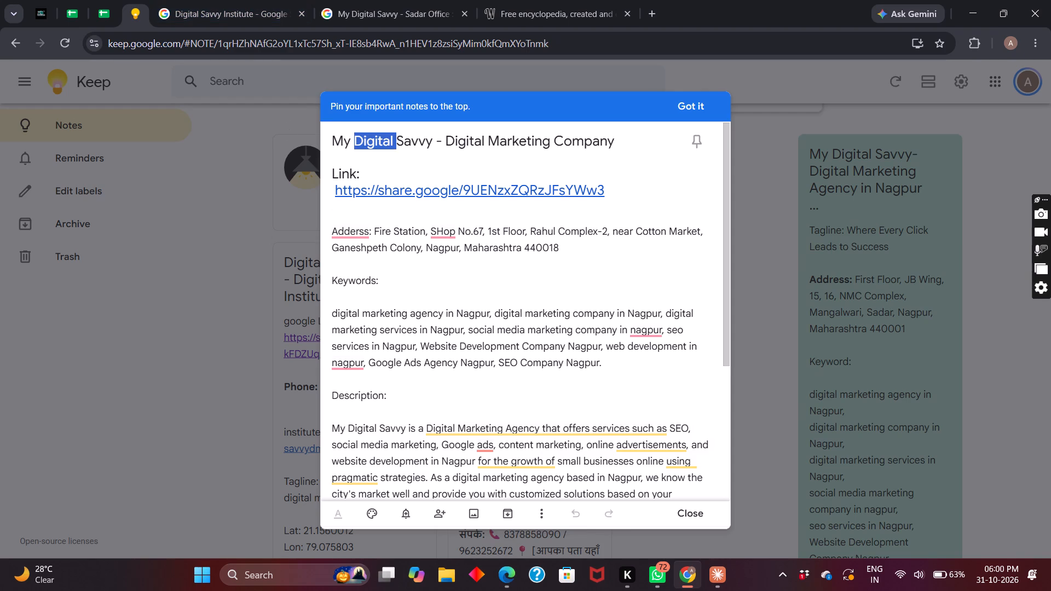
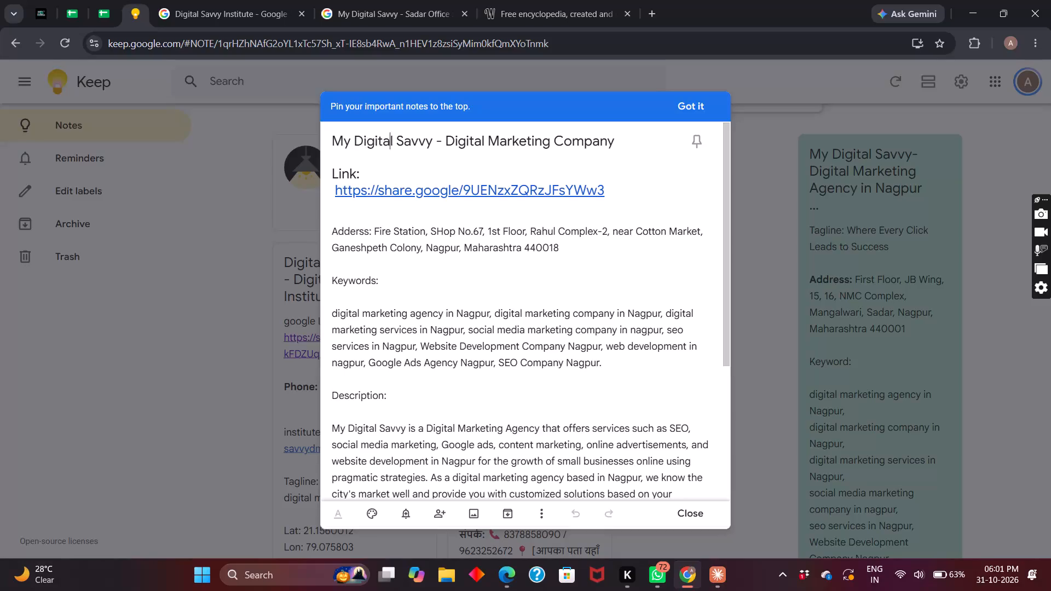
# Copy the note's title "My Digital Savvy - Digital Marketing Company" into the title of the new thecomputerwiki.com article.
pyautogui.hotkey('ctrl', 'c')
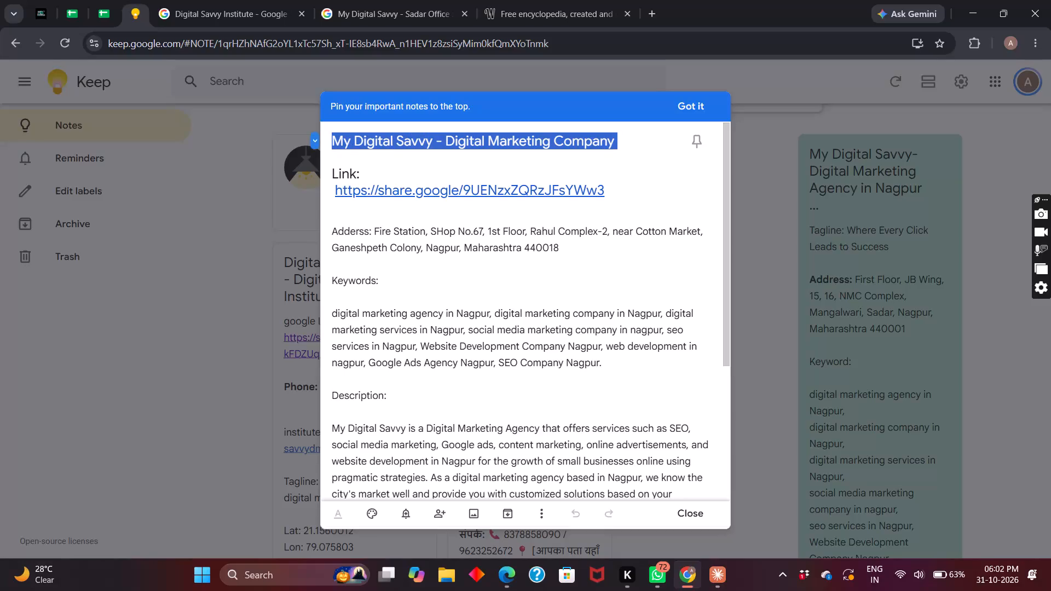
pyautogui.click(387, 143)
pyautogui.click(507, 0)
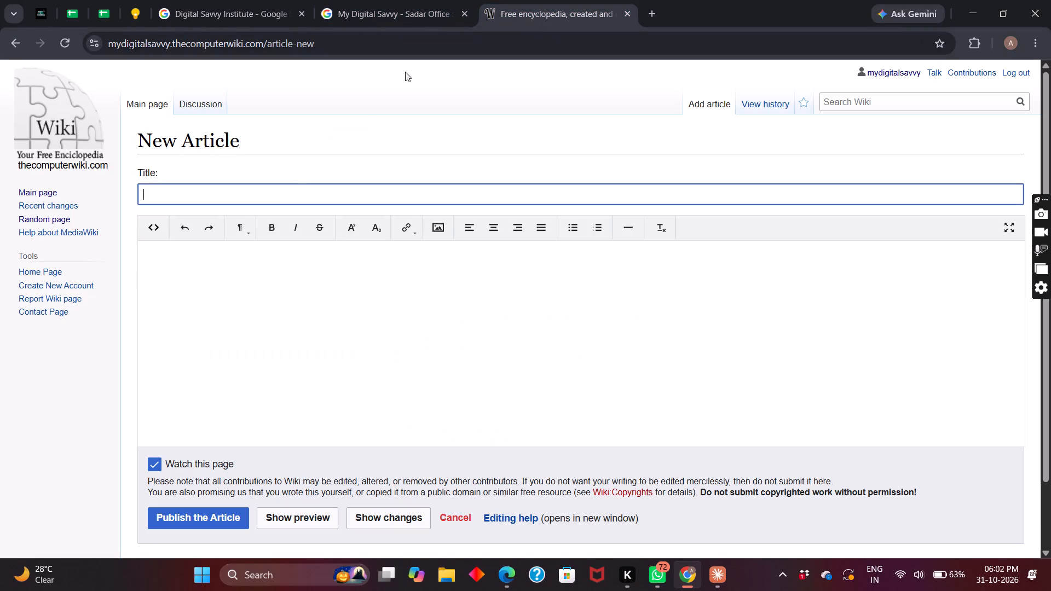
pyautogui.keyDown('ctrl'); pyautogui.click(265, 199); pyautogui.keyUp('ctrl')
pyautogui.hotkey('ctrl', 'v')
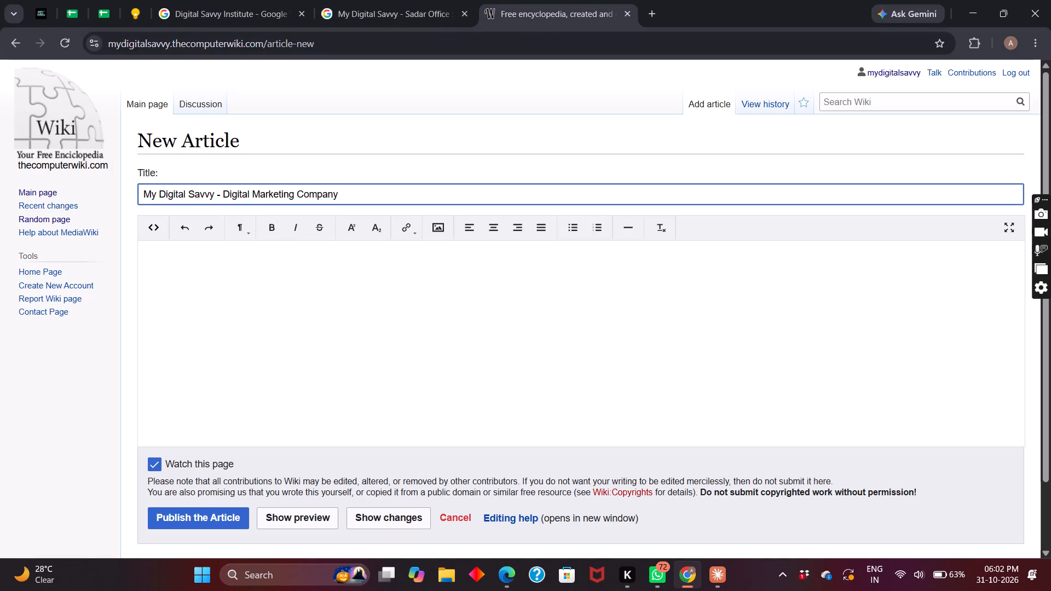
pyautogui.click(260, 263)
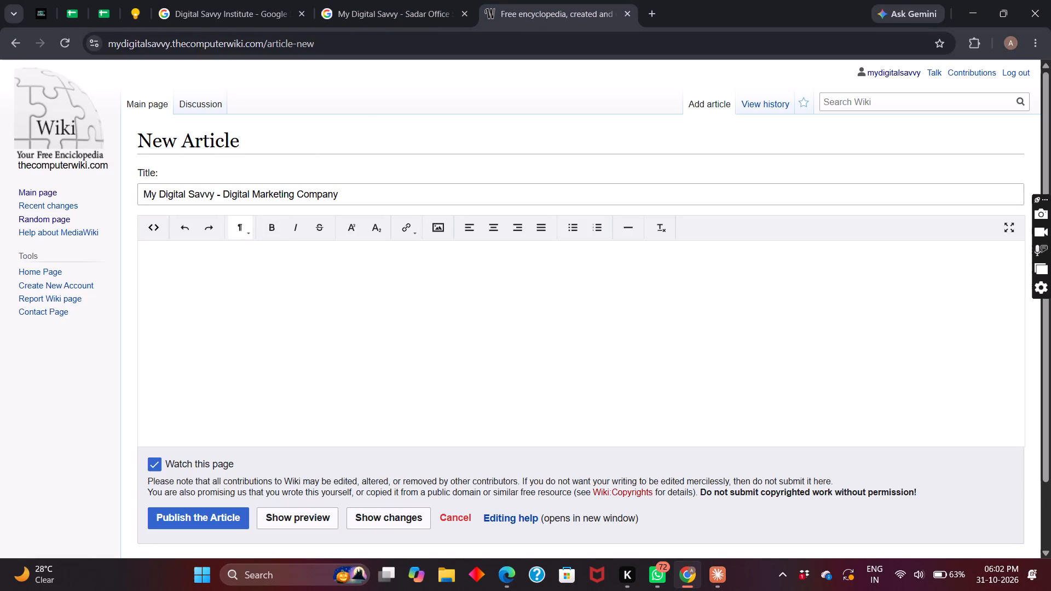